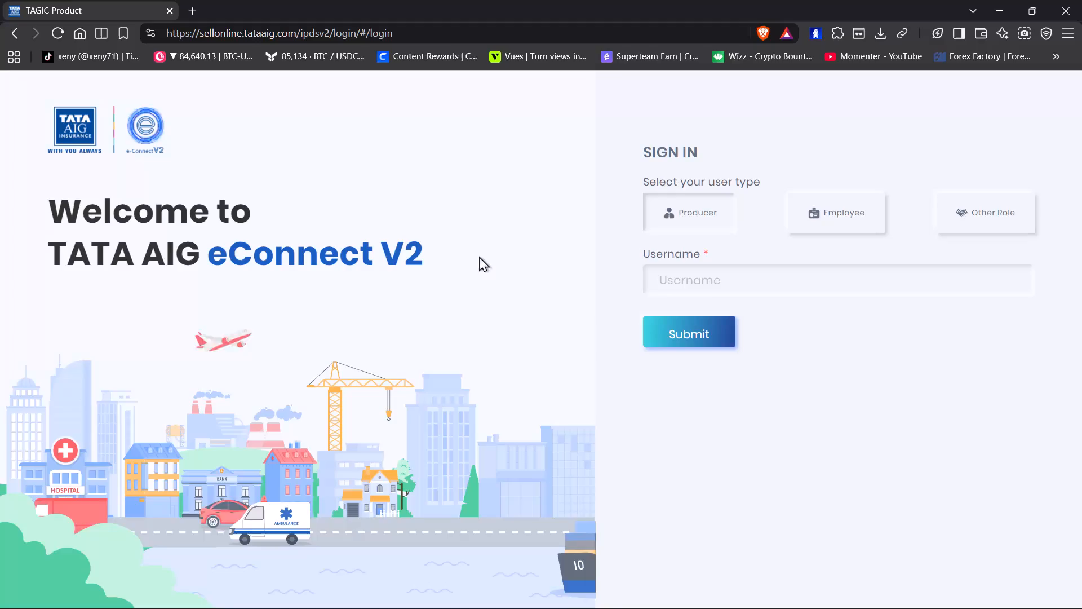
# Choose Producer as the user type in the sign-in form and activate the Username field.
pyautogui.click(688, 209)
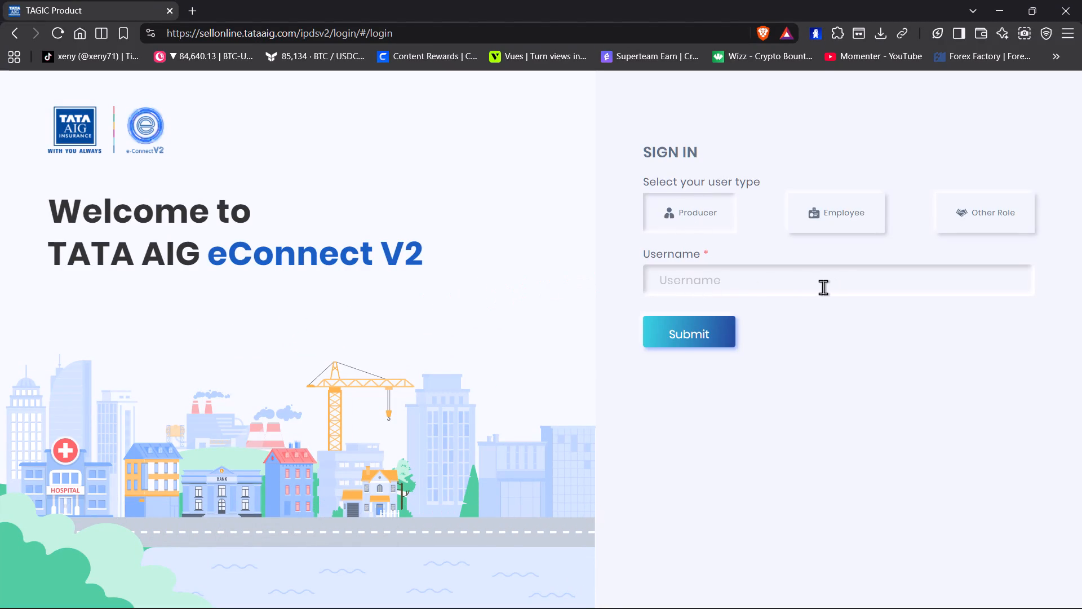
pyautogui.click(809, 286)
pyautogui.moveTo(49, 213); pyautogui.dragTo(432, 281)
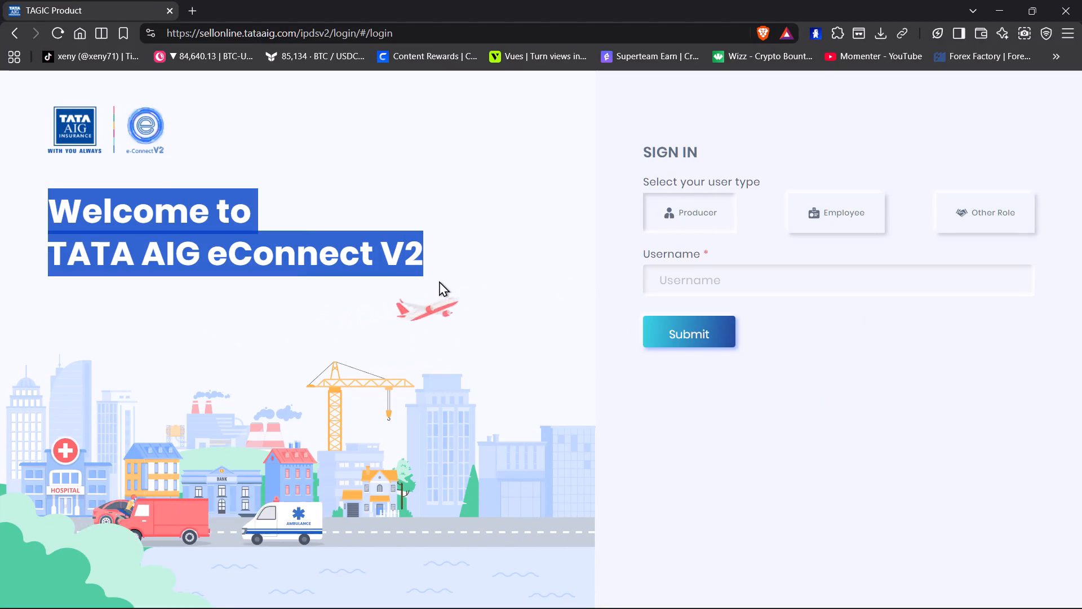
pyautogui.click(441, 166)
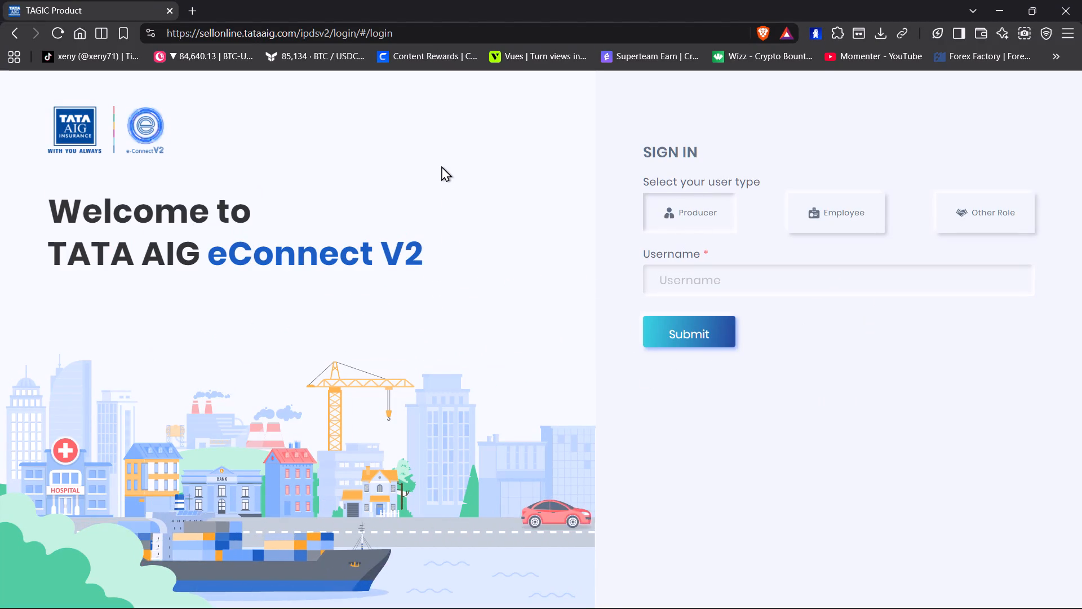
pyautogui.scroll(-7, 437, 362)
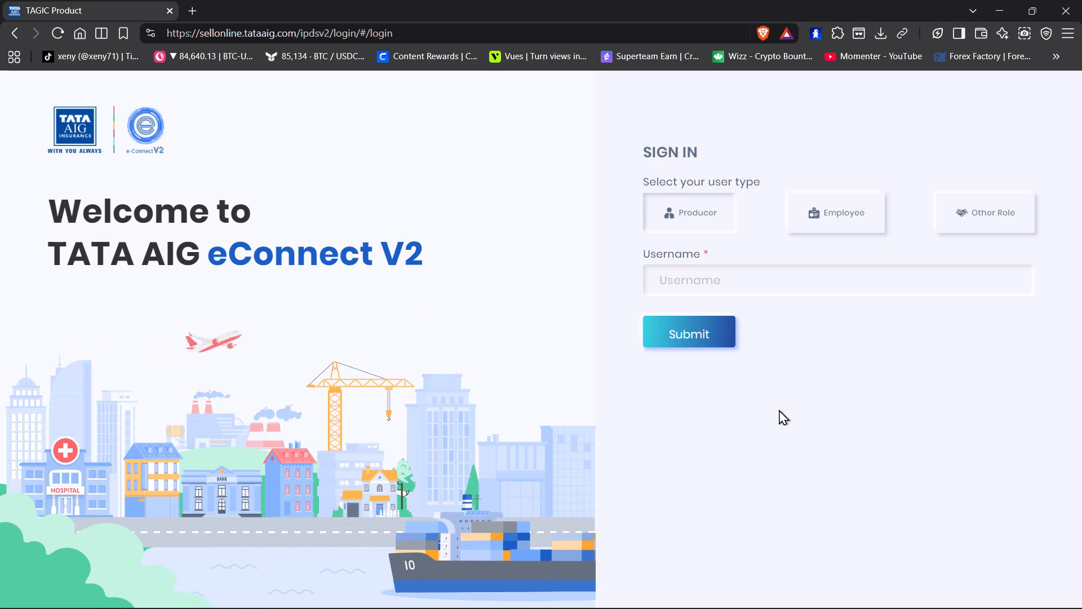
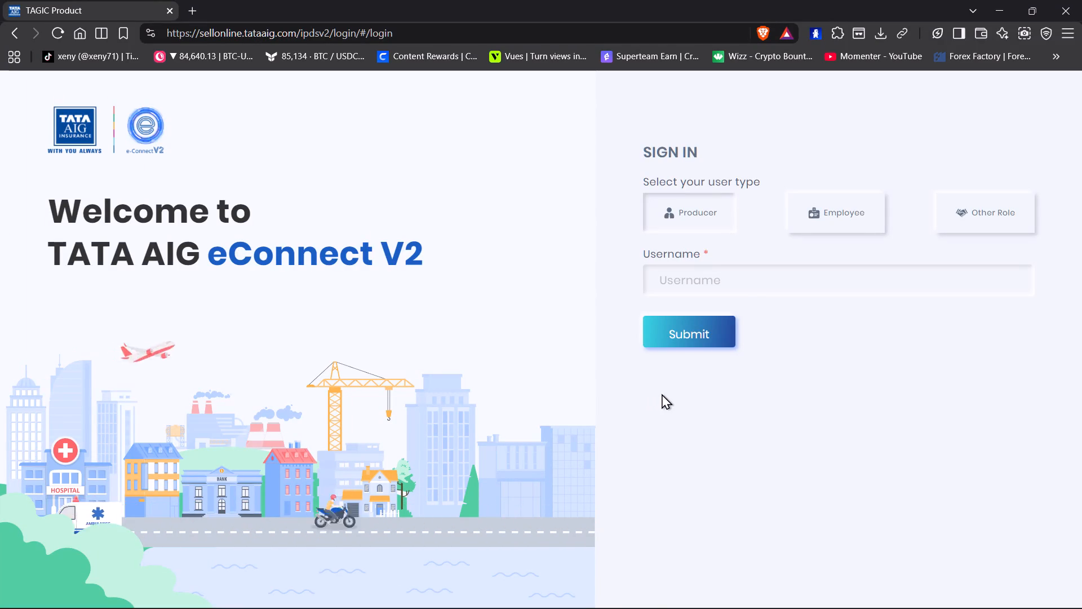
# Switch between the Employee and Producer user types to compare their sign-in fields, finishing on Producer.
pyautogui.click(748, 288)
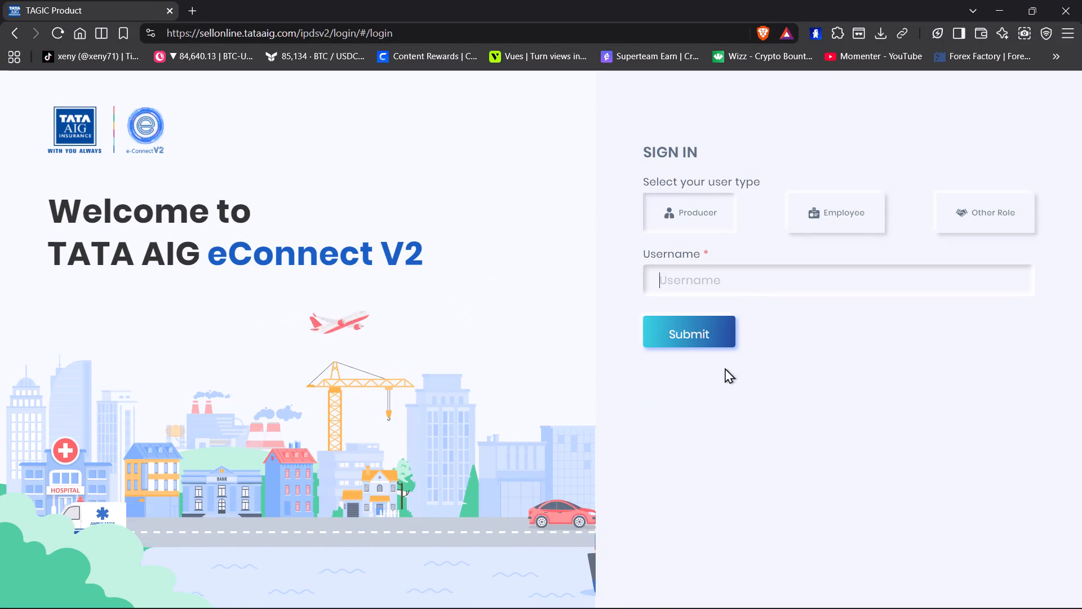
pyautogui.click(699, 216)
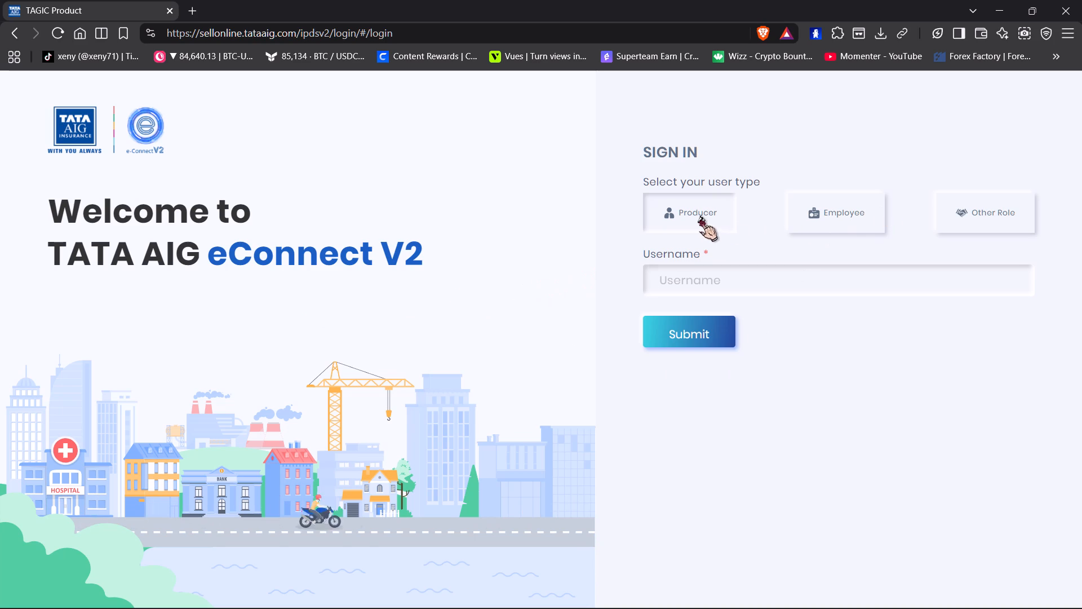
pyautogui.click(853, 215)
pyautogui.click(673, 212)
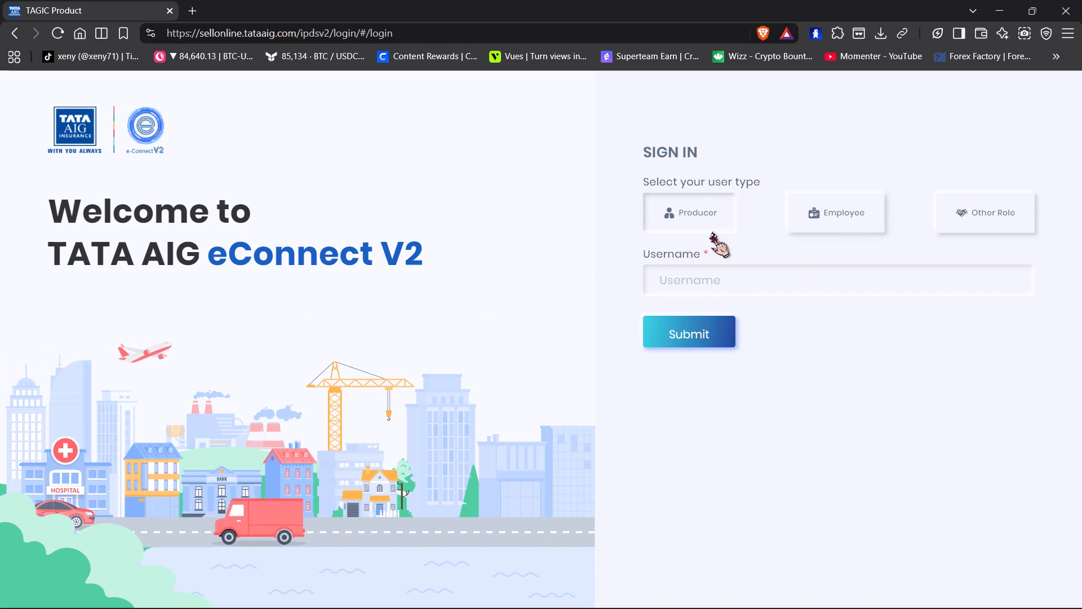
pyautogui.click(861, 207)
pyautogui.click(680, 218)
pyautogui.click(826, 208)
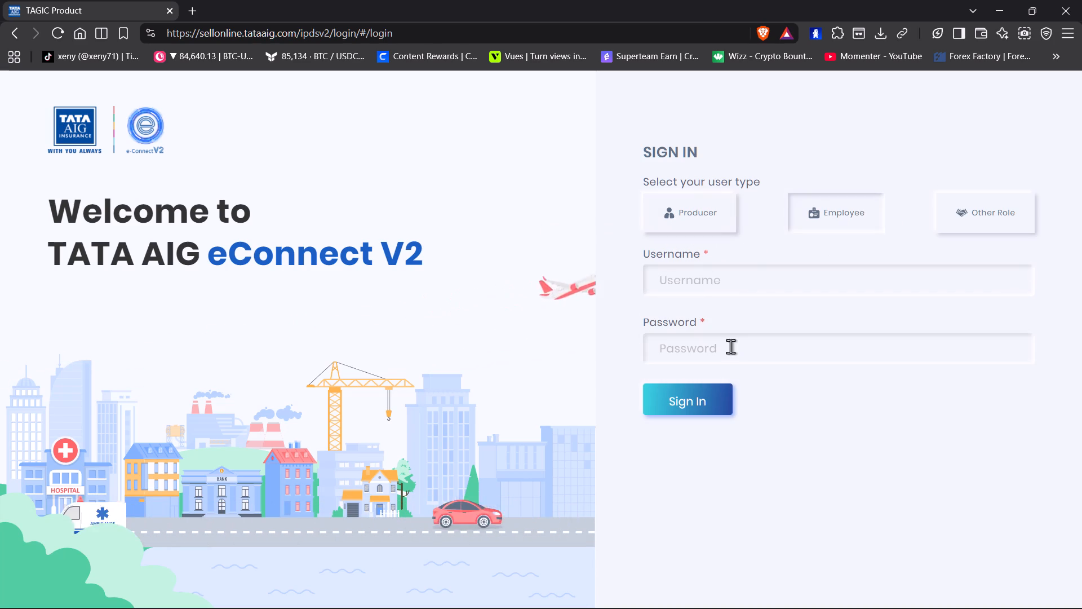
pyautogui.click(709, 211)
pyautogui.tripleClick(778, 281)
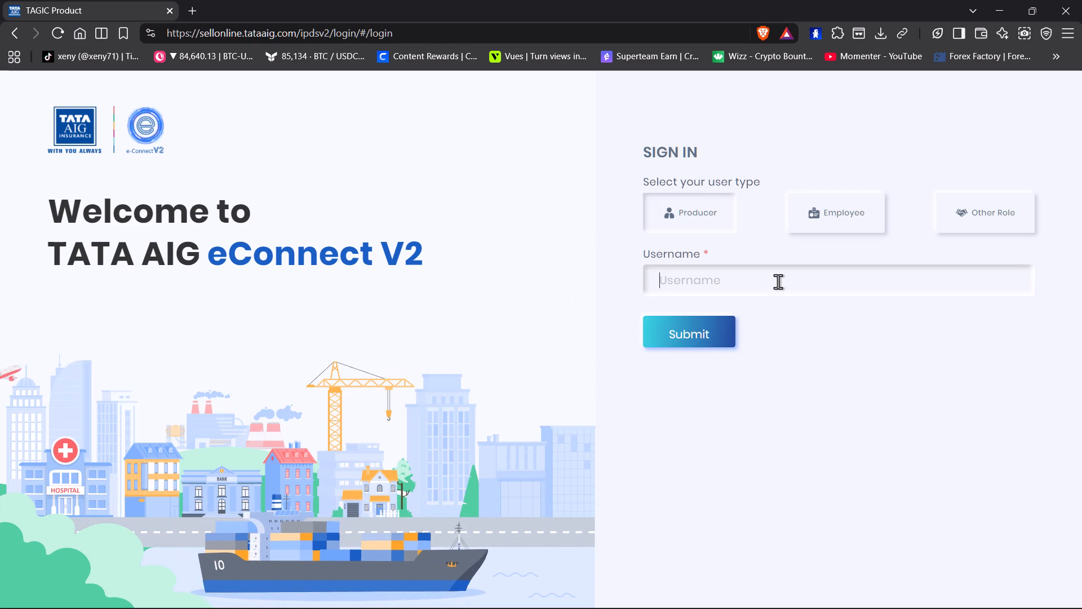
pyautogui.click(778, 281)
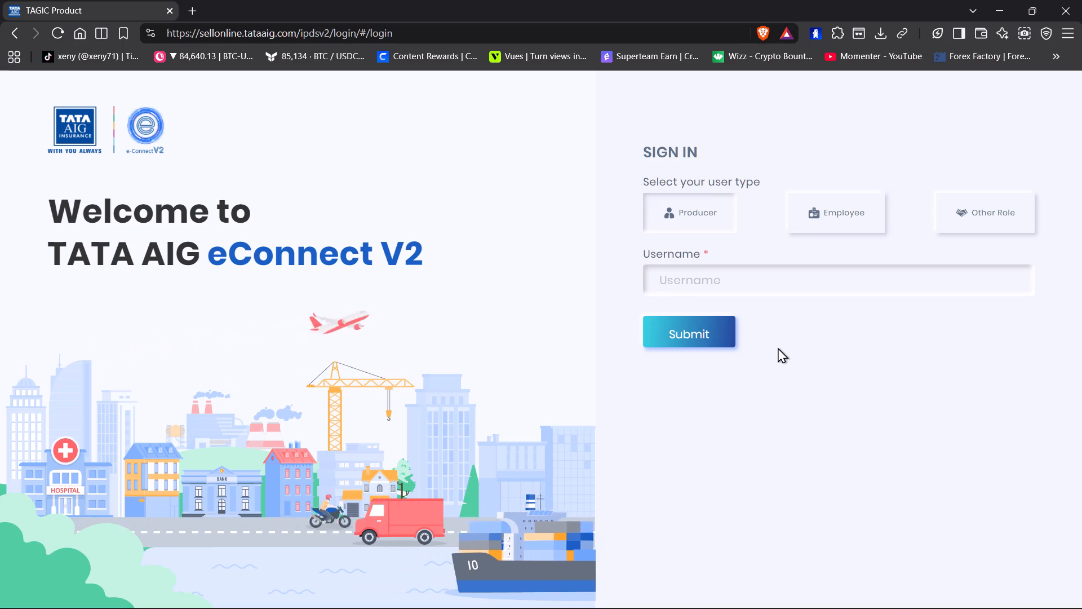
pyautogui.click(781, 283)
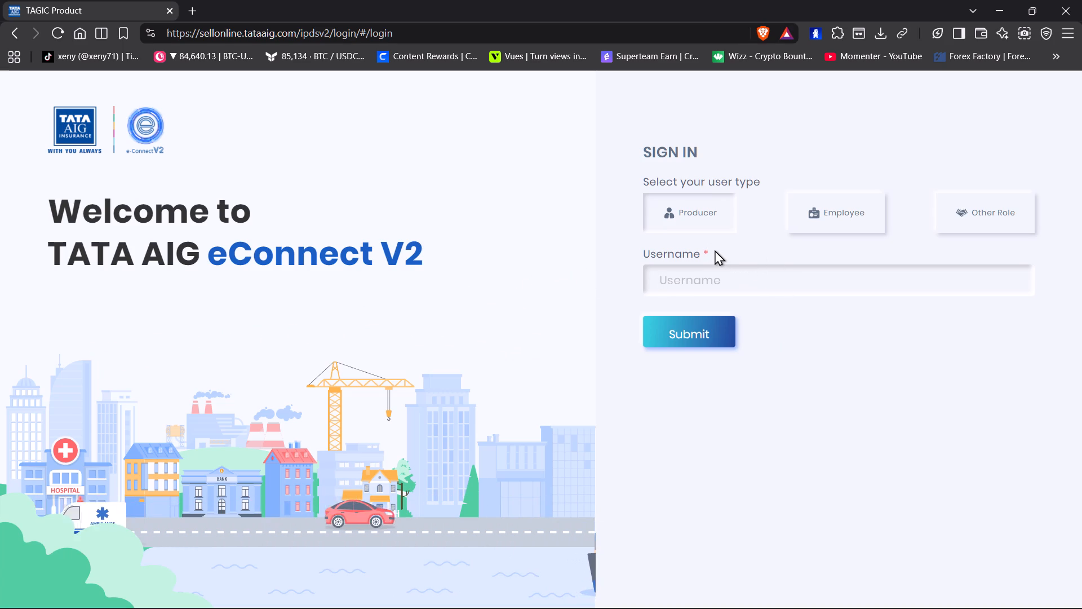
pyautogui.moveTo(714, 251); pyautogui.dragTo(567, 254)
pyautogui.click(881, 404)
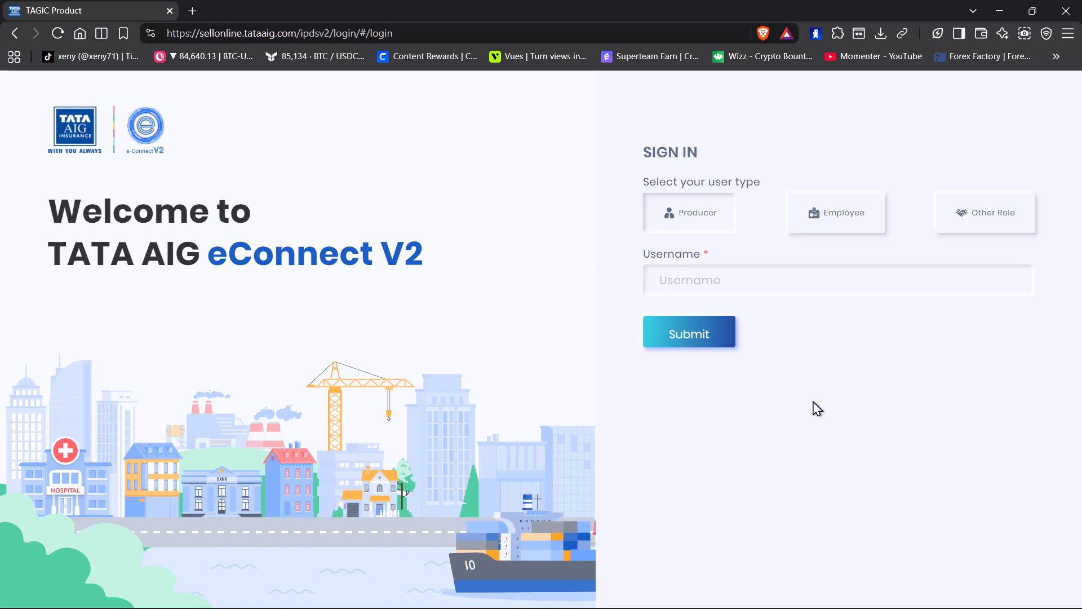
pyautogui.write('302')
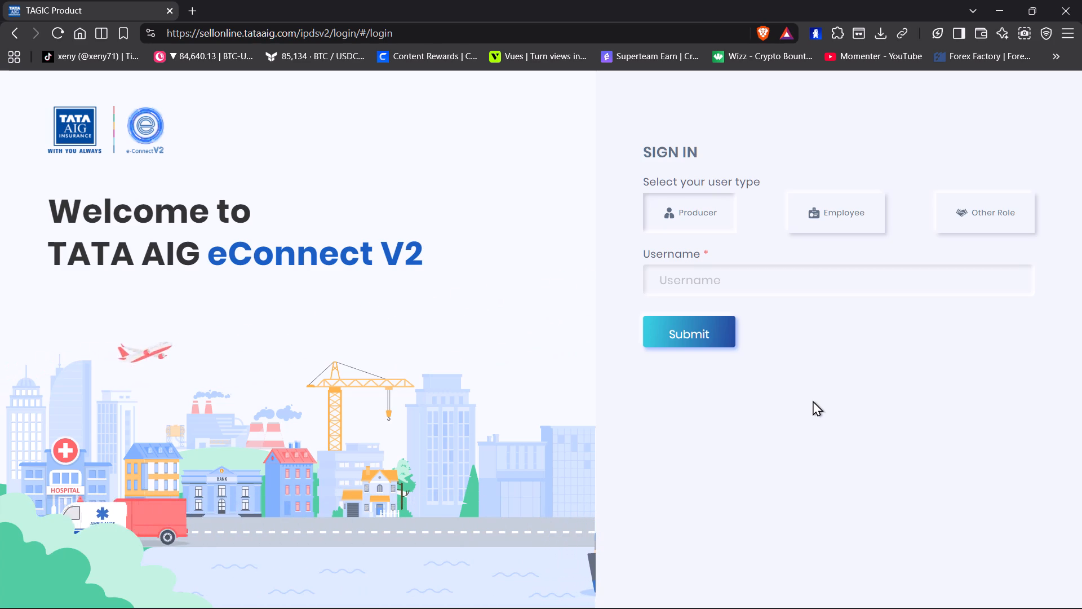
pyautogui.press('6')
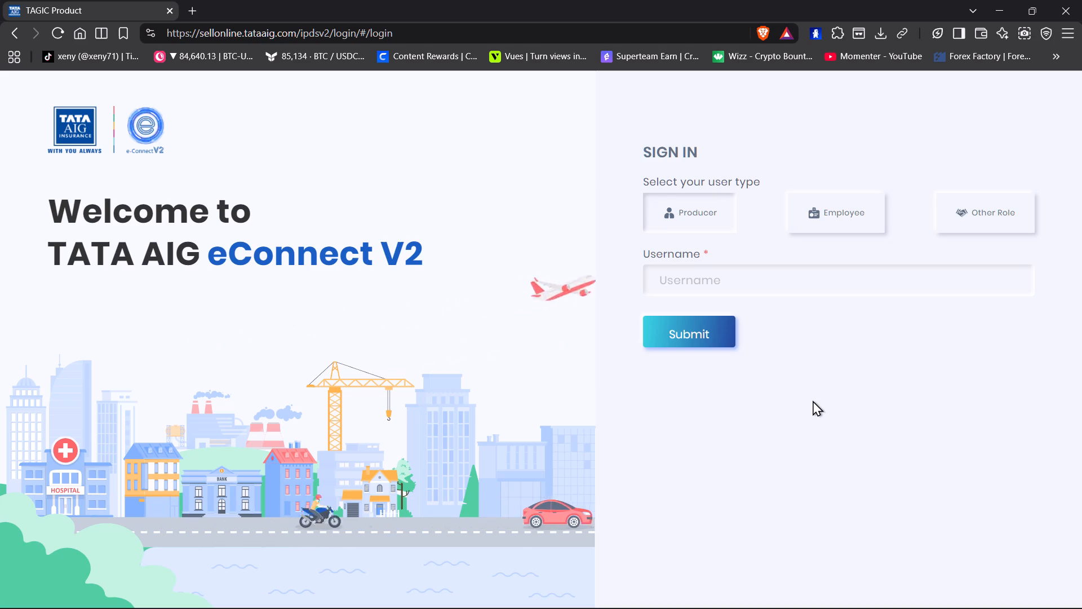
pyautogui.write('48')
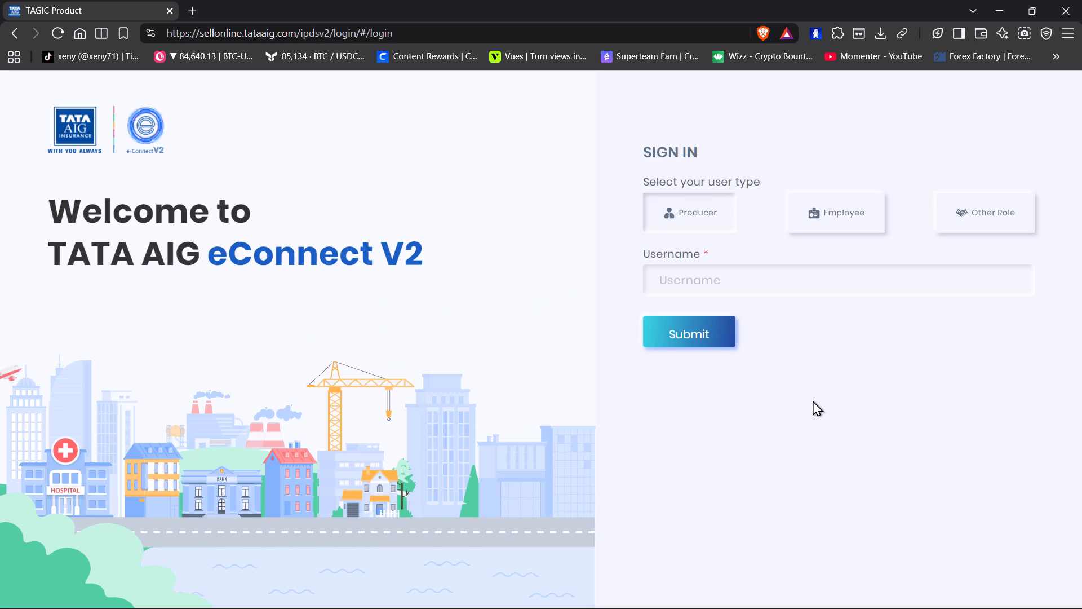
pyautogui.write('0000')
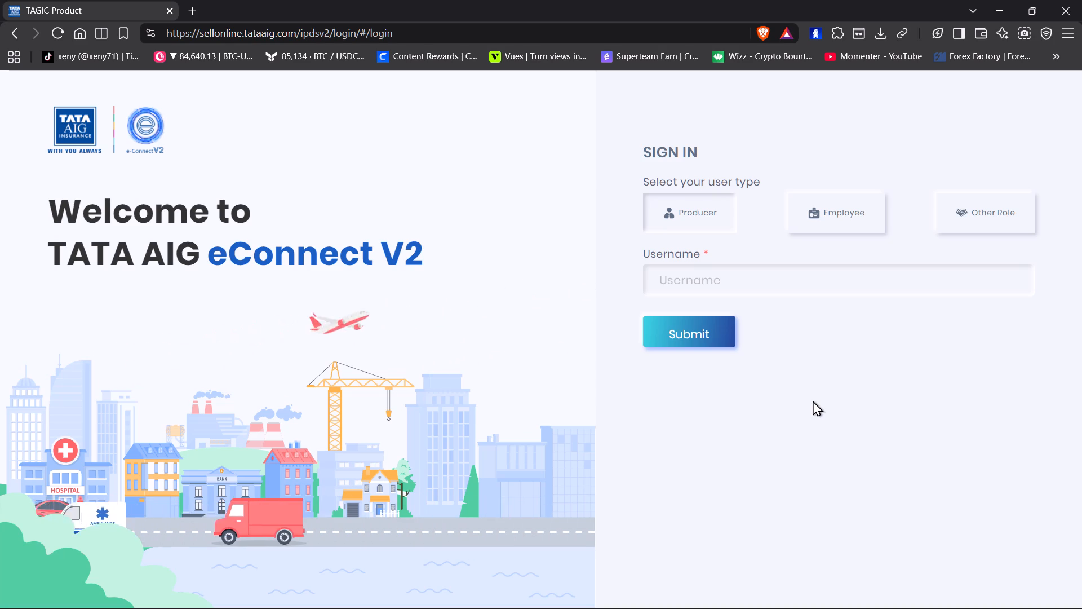
# Enter the producer's account number in the Username field and submit the sign-in form.
pyautogui.click(839, 271)
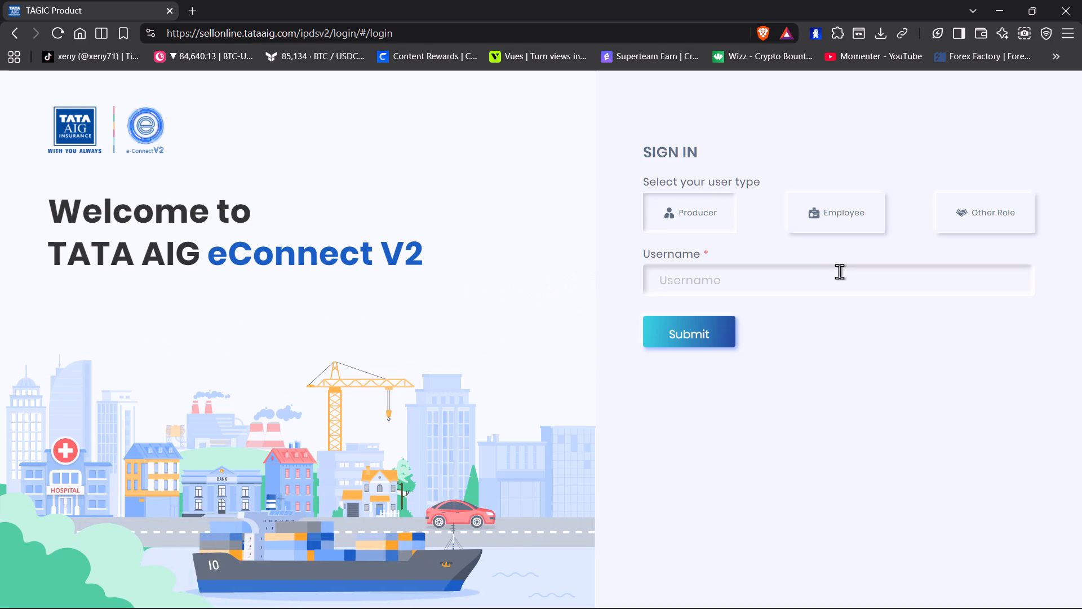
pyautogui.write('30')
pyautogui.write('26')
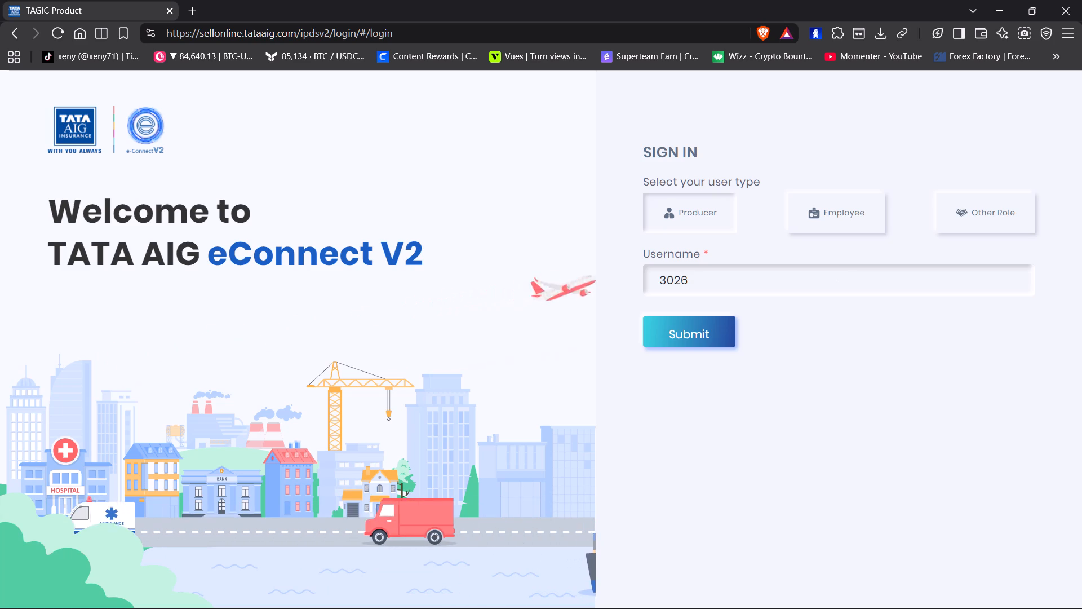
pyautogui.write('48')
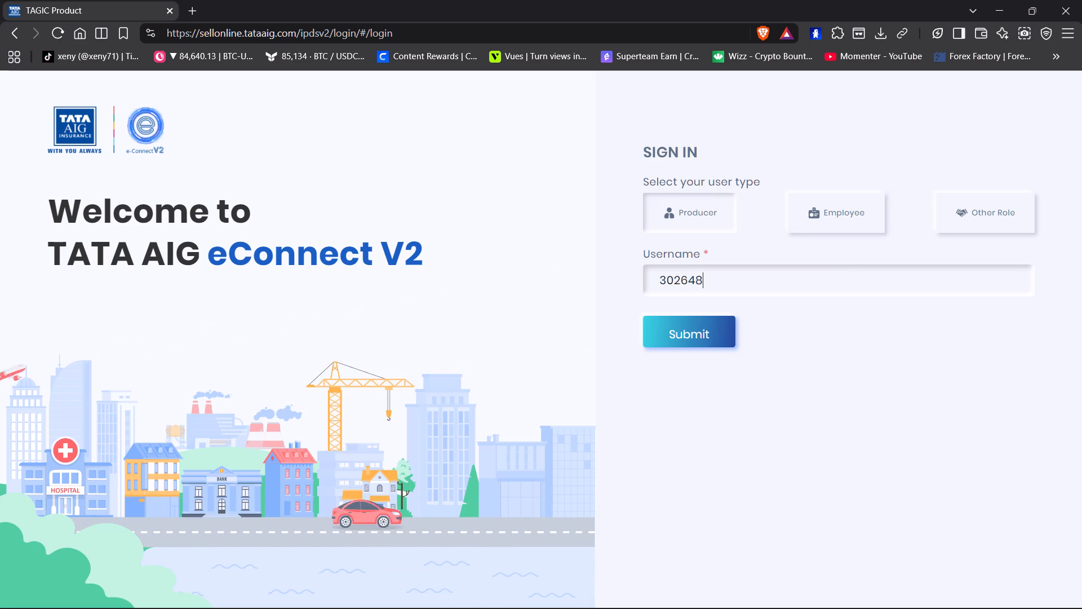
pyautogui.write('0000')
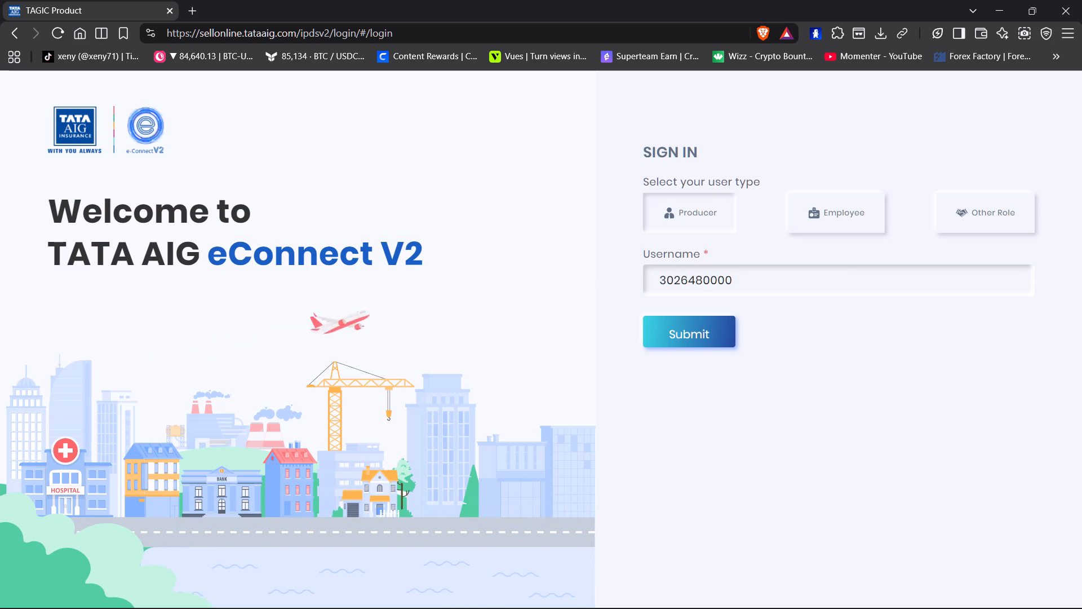
pyautogui.click(703, 339)
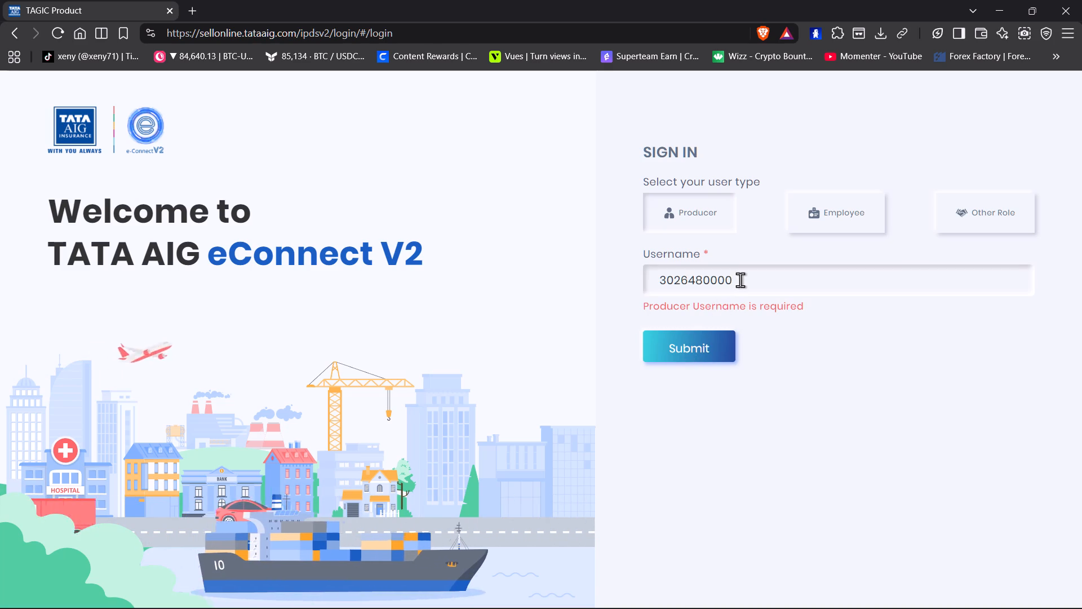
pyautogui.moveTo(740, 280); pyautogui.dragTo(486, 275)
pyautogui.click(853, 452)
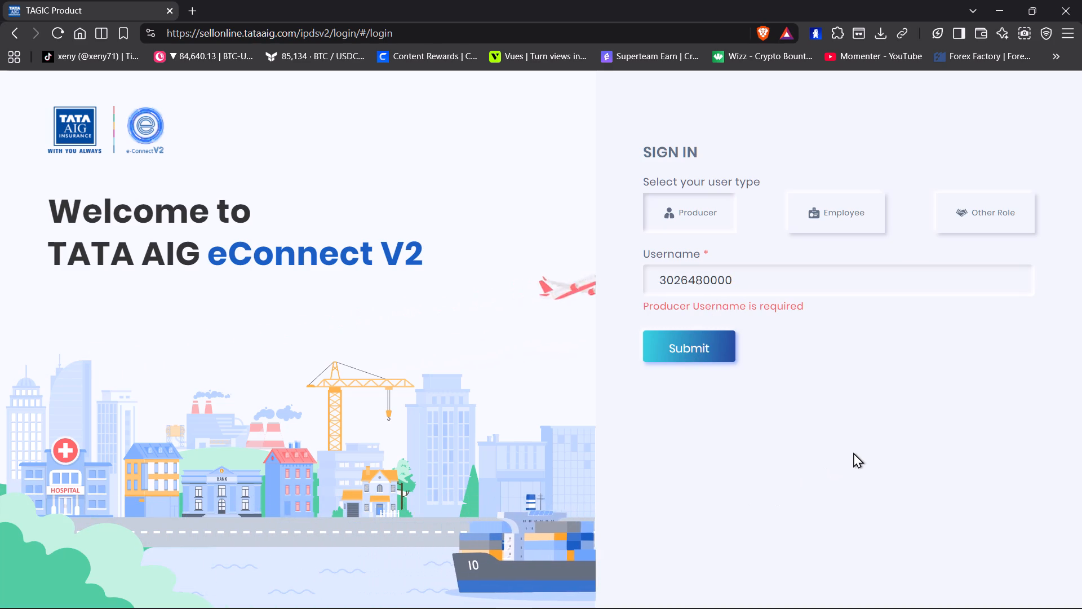
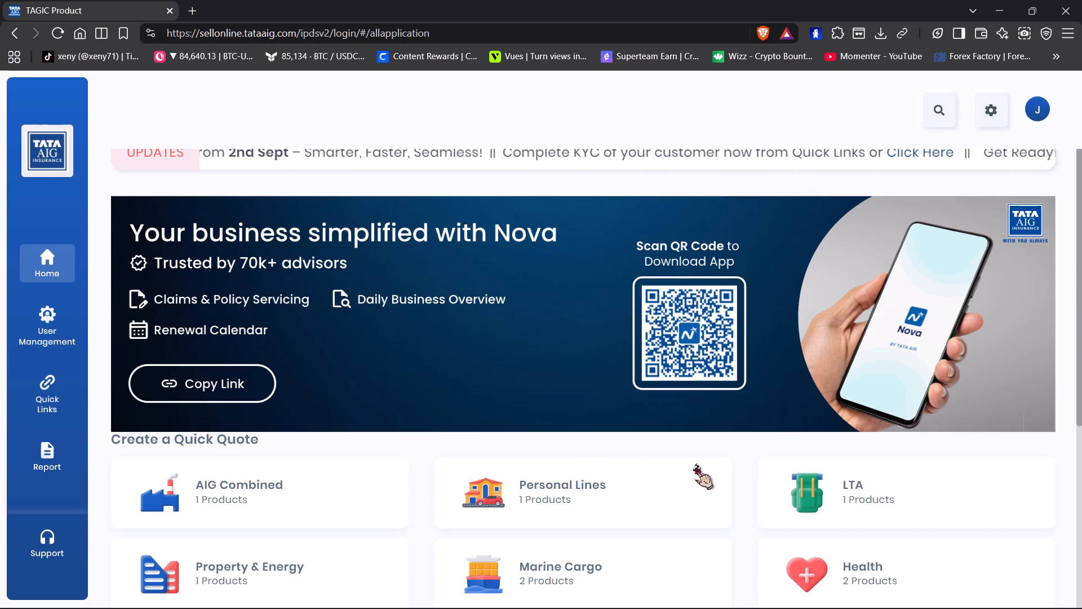
# Open the Two Wheeler product from the Motor category, dismissing the Single Click Quote promotion.
pyautogui.scroll(-2, 468, 449)
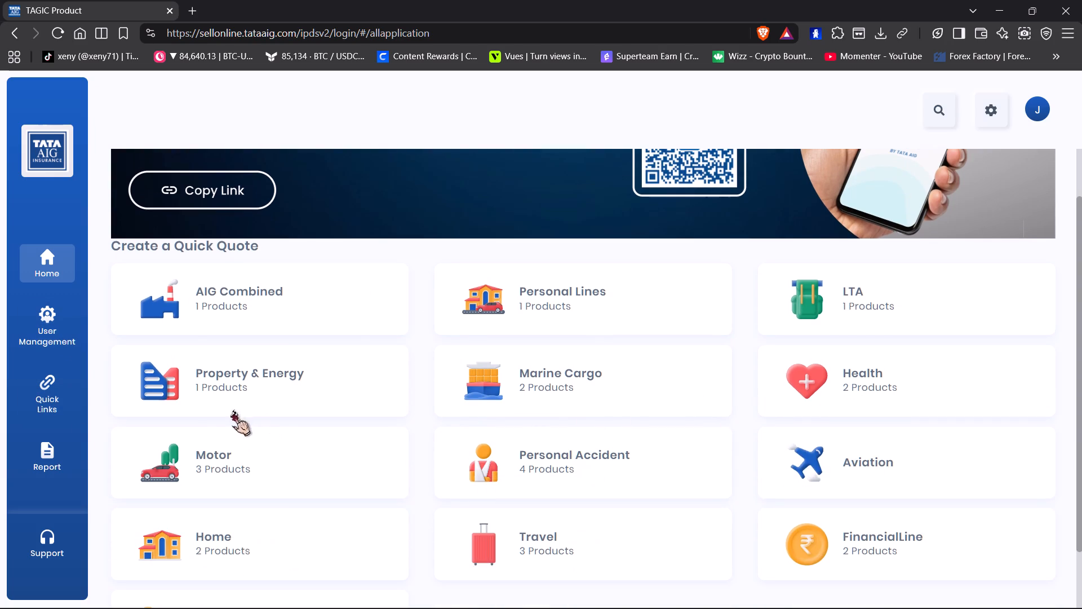
pyautogui.click(174, 456)
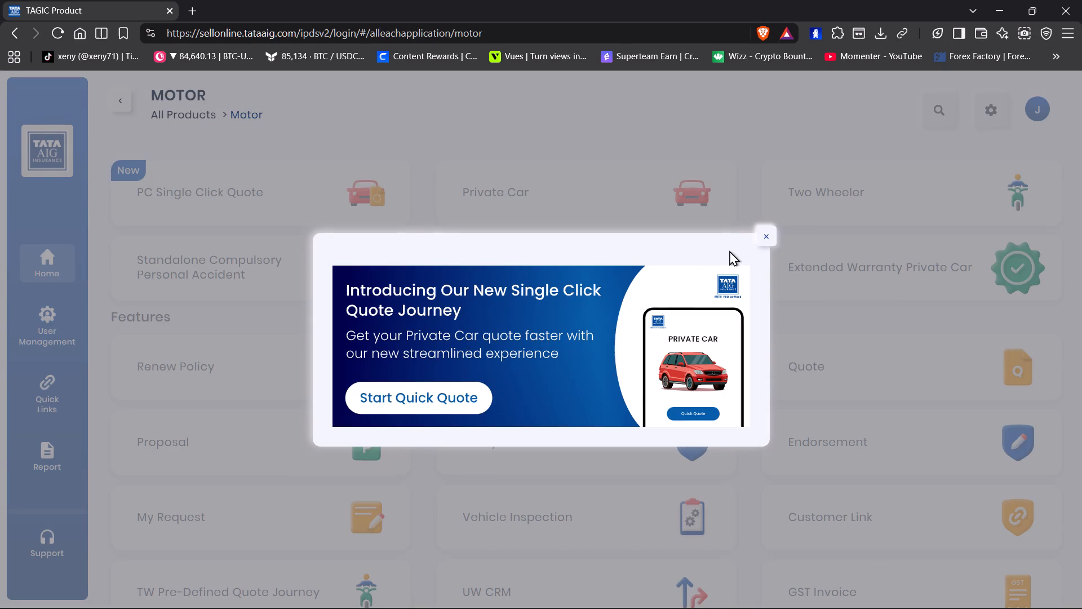
pyautogui.click(766, 232)
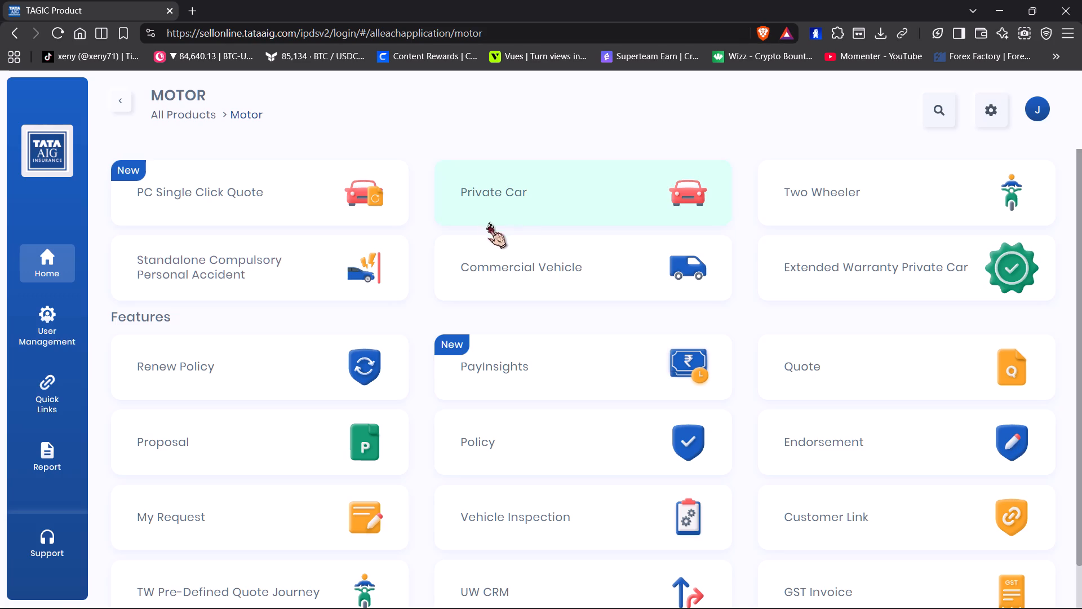
pyautogui.click(863, 208)
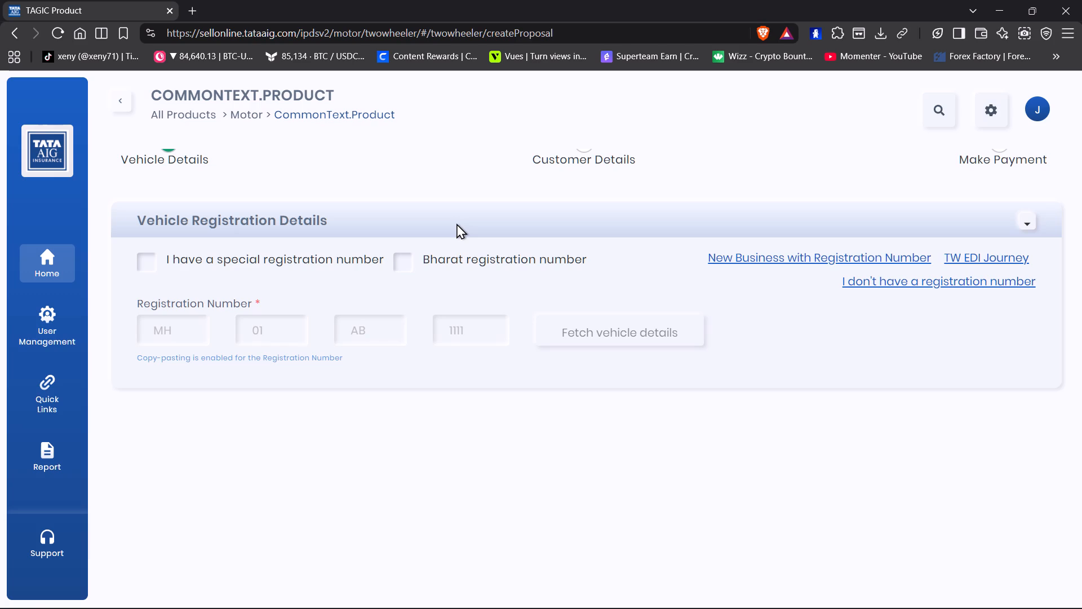
# Enter the two-wheeler's registration number across its four parts and request the vehicle details.
pyautogui.click(159, 313)
pyautogui.click(160, 330)
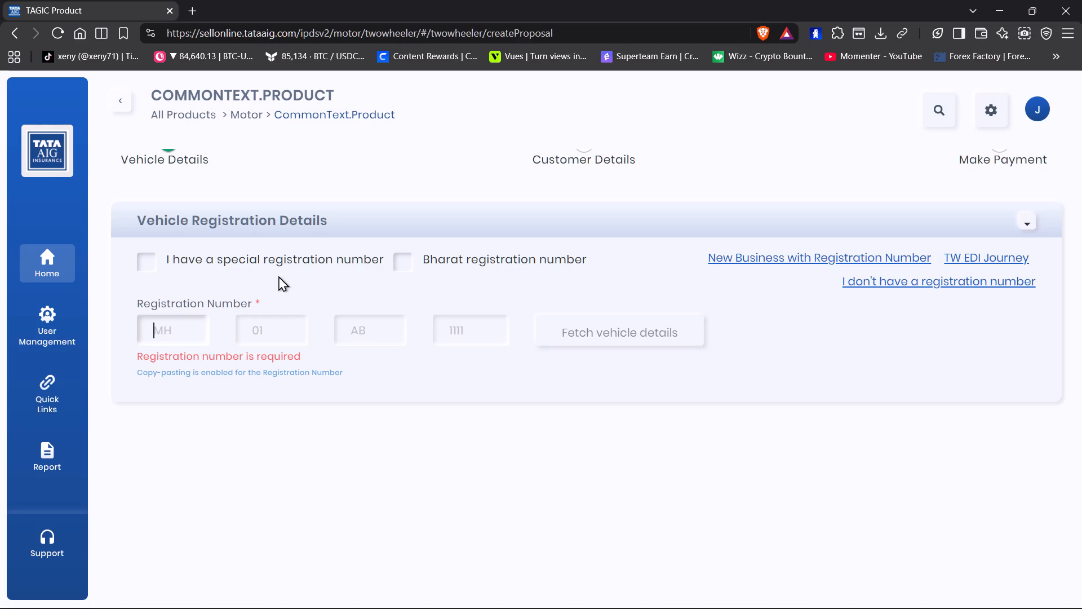
pyautogui.click(181, 325)
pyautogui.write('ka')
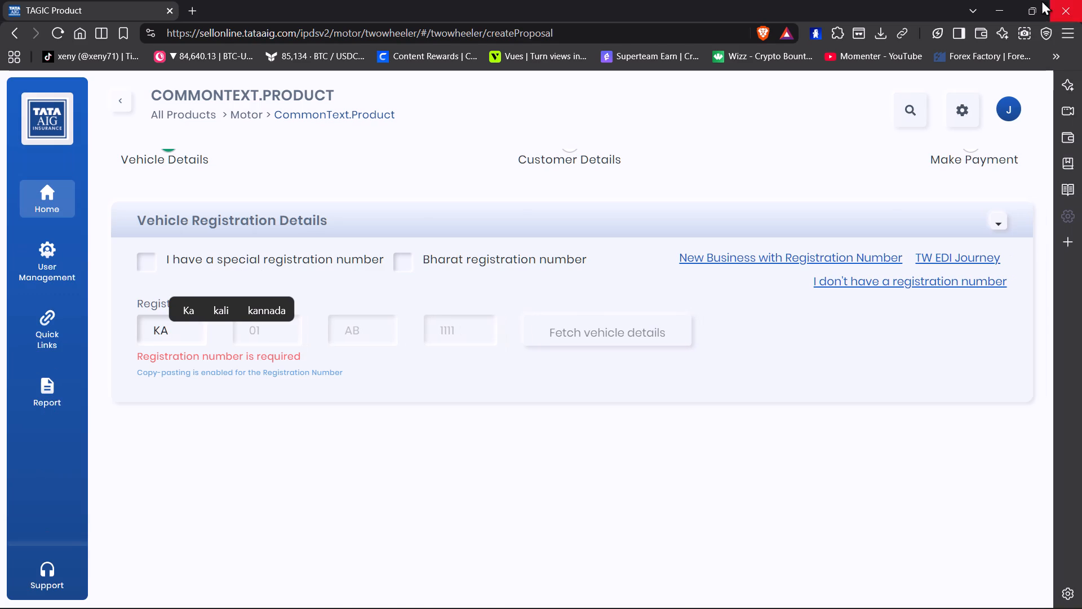
pyautogui.click(264, 332)
pyautogui.click(267, 335)
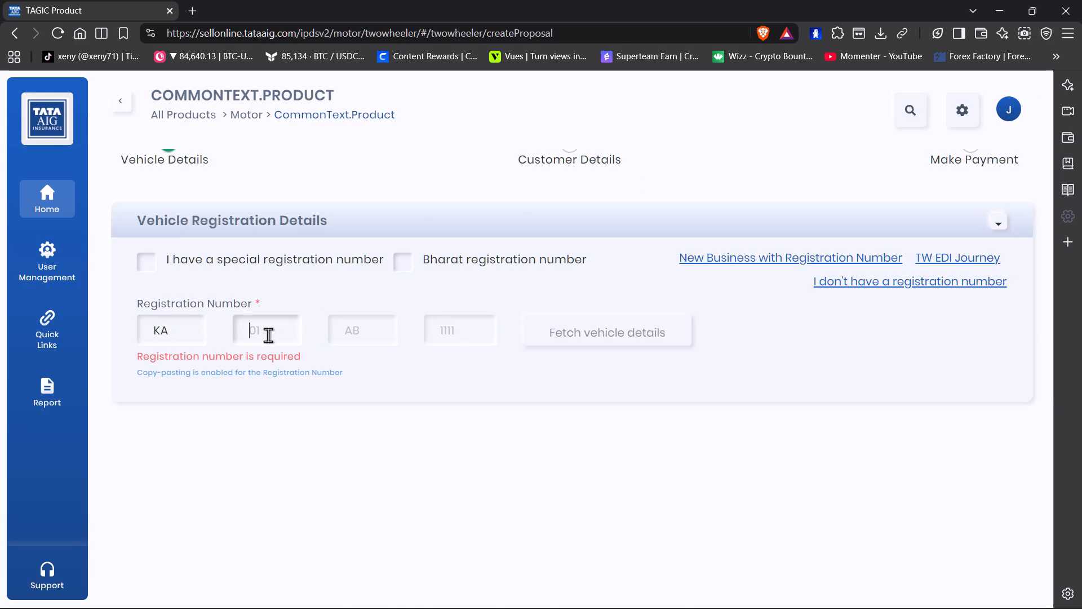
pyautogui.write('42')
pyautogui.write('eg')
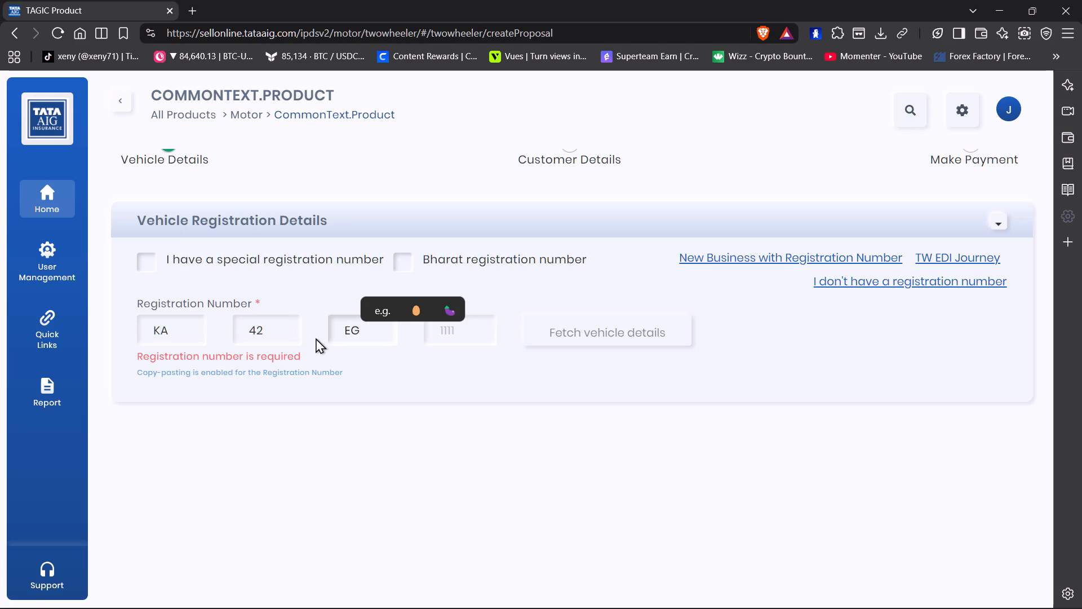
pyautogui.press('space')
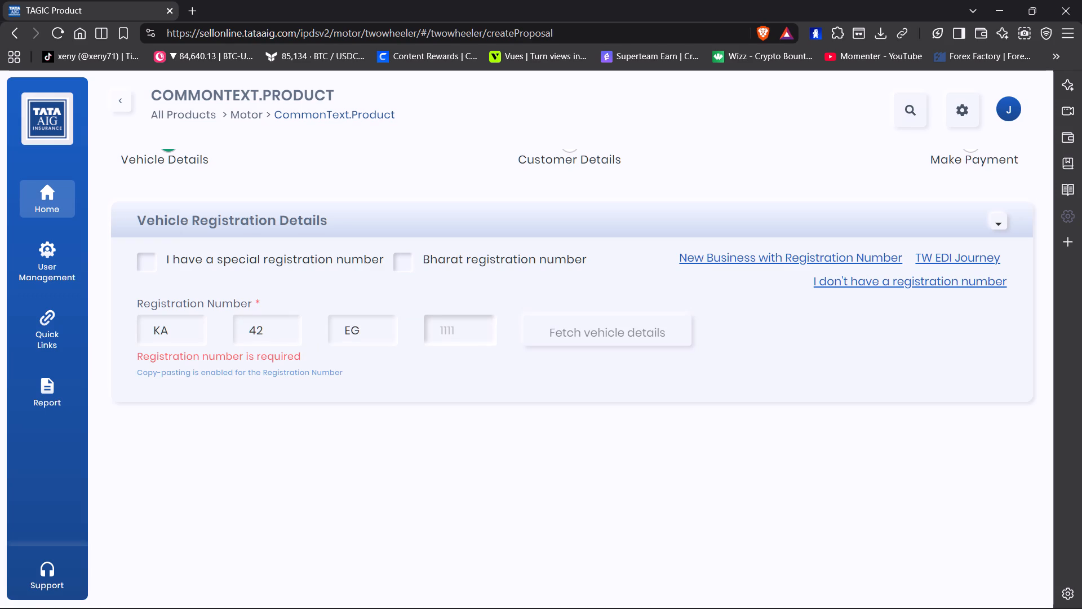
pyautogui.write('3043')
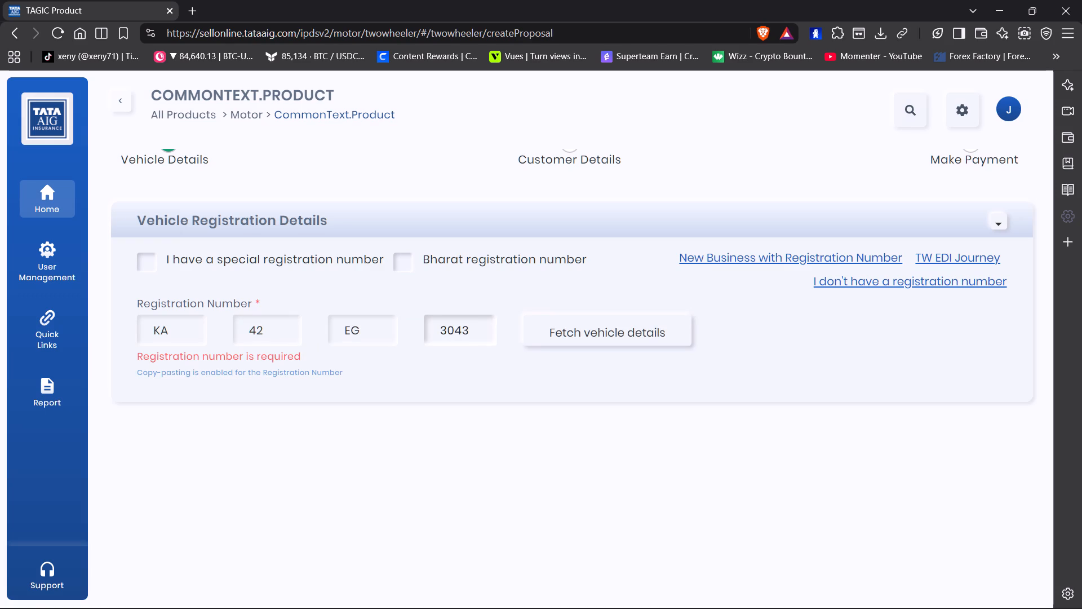
pyautogui.click(573, 325)
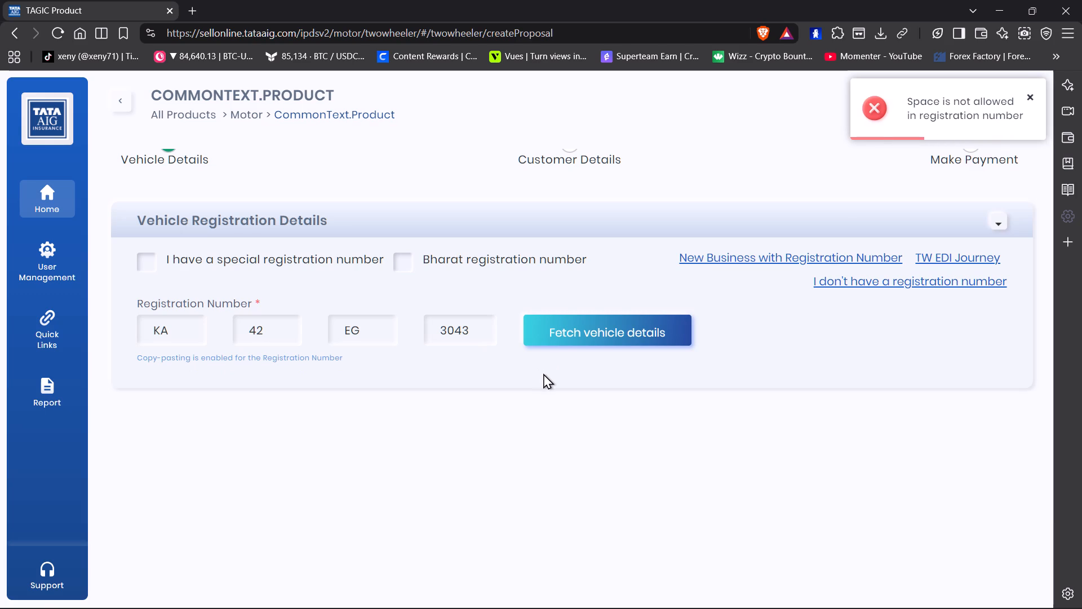
# Remove the trailing space from the registration number's letter series and fetch the vehicle details again.
pyautogui.click(385, 328)
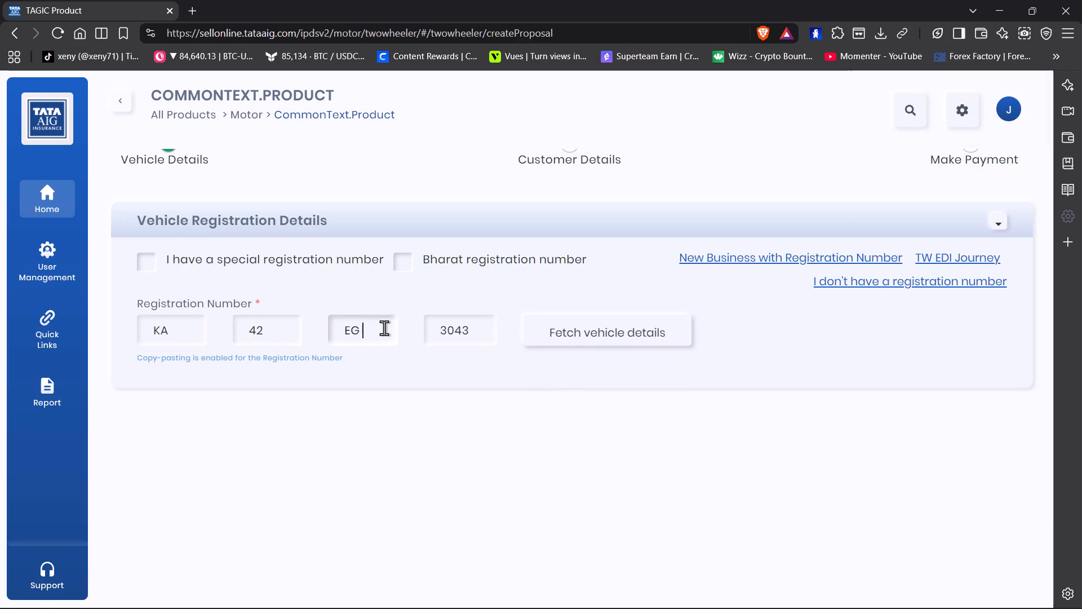
pyautogui.press('BackSpace')
pyautogui.press('\\')
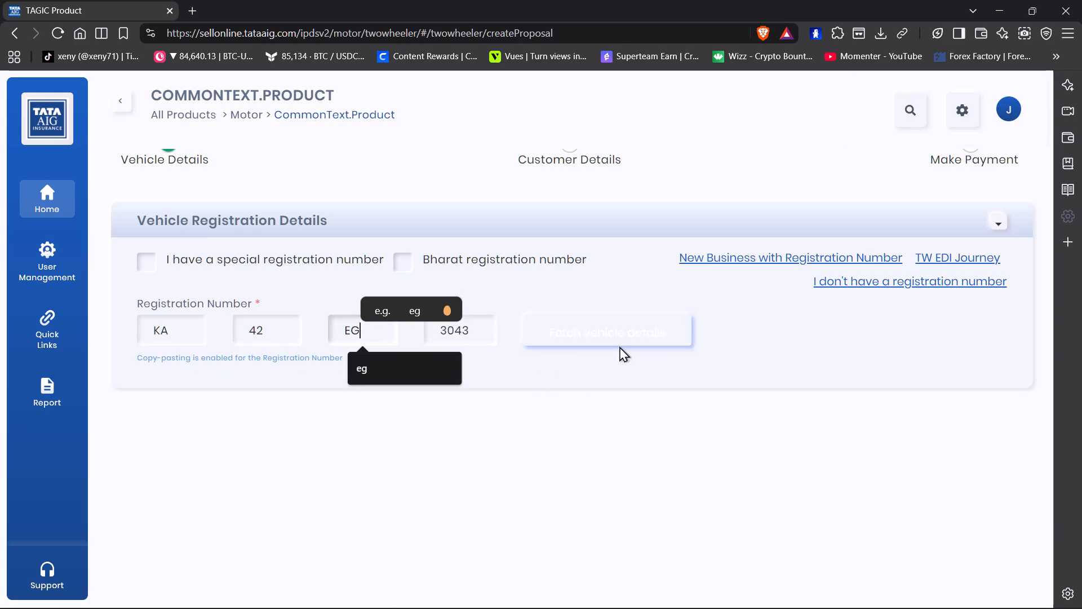
pyautogui.click(619, 337)
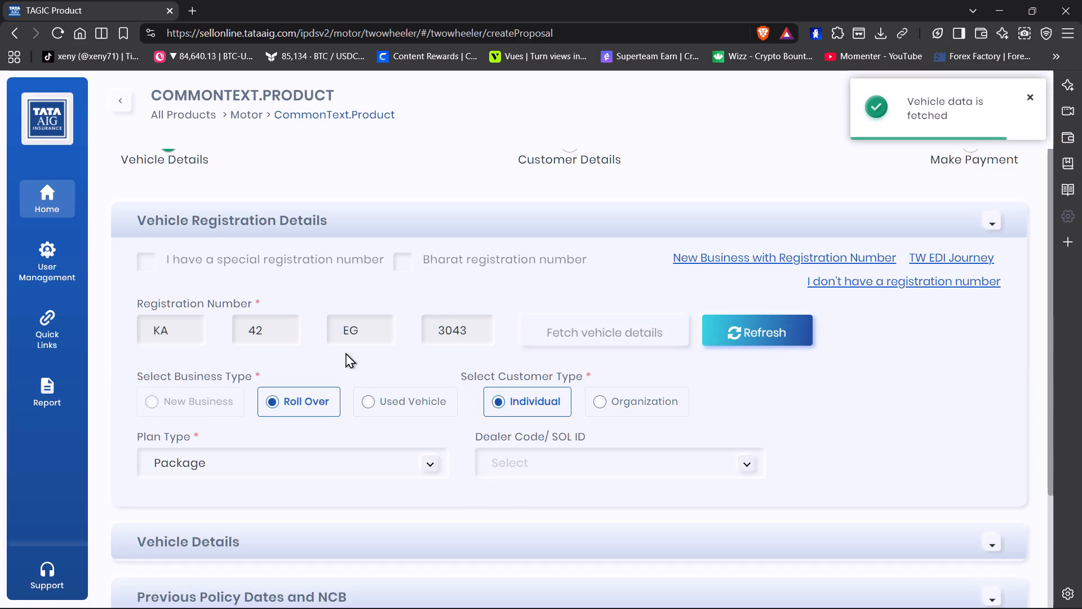
# Set the Plan Type to Standalone TP.
pyautogui.scroll(-1, 515, 261)
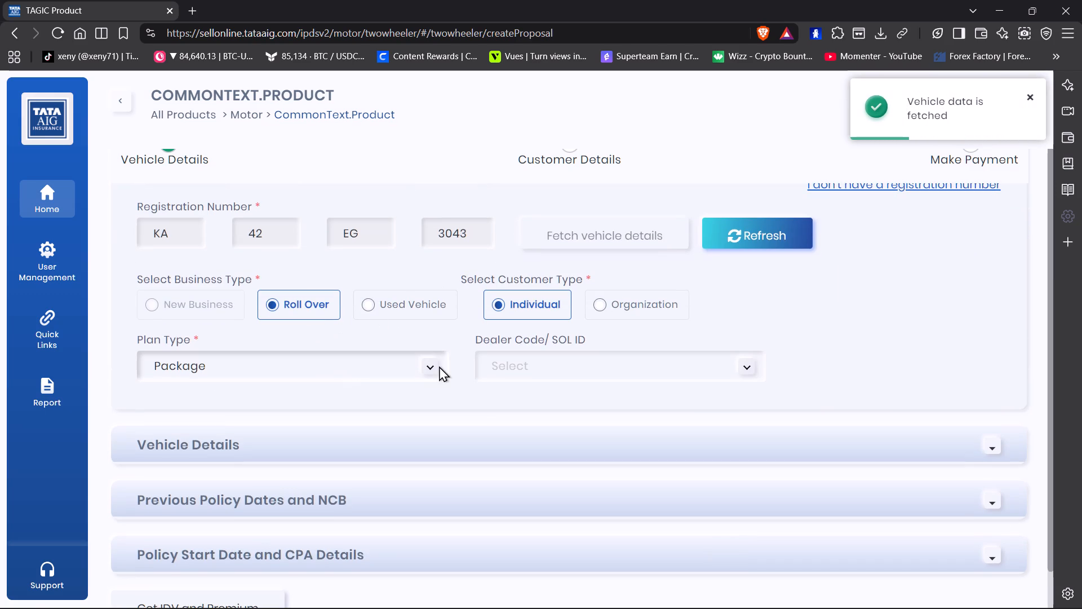
pyautogui.click(427, 368)
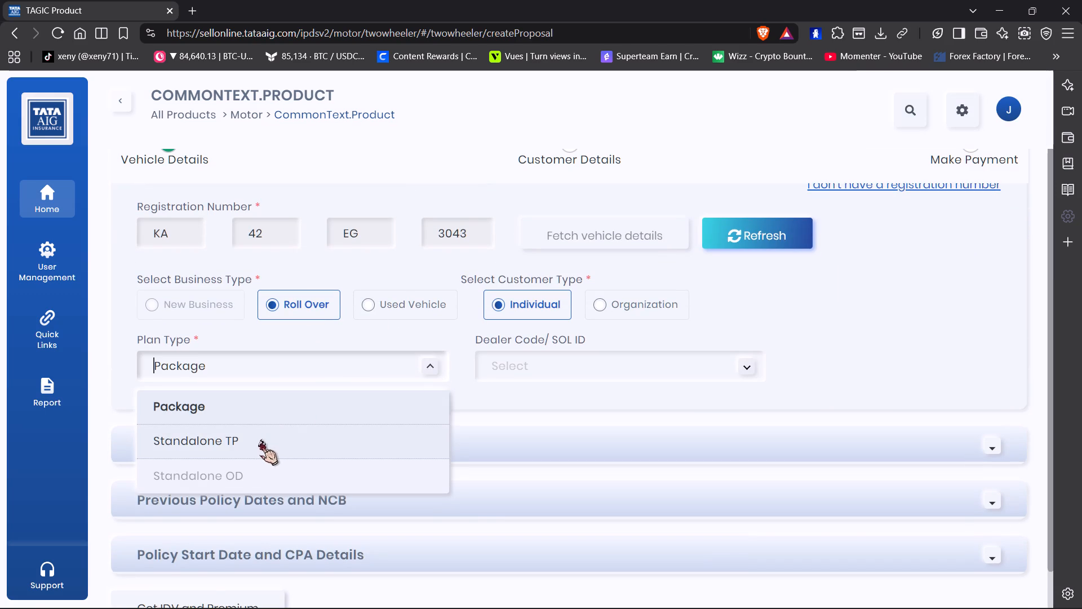
pyautogui.click(260, 440)
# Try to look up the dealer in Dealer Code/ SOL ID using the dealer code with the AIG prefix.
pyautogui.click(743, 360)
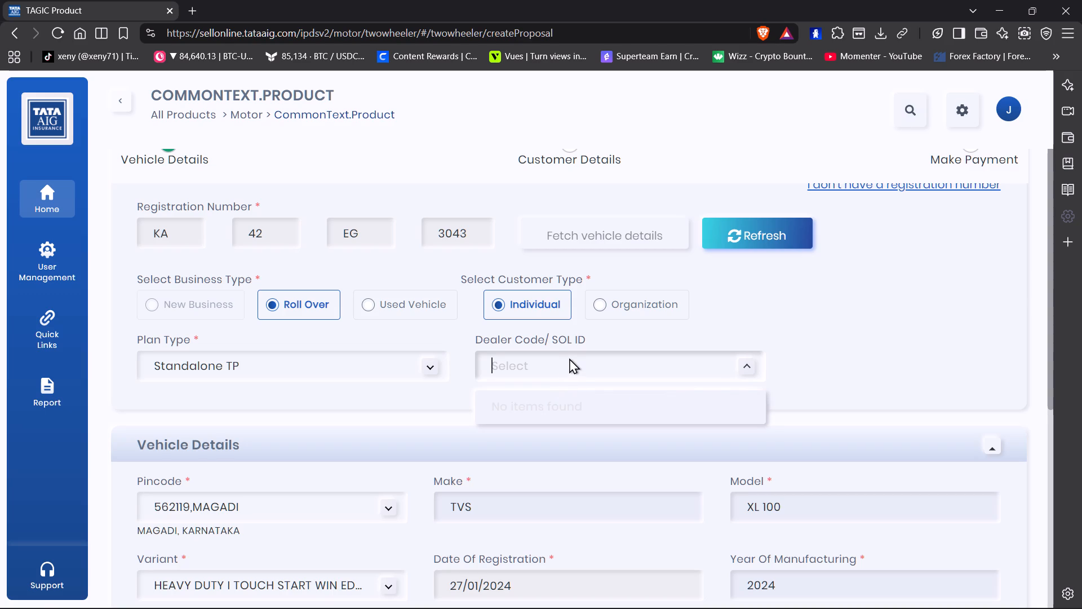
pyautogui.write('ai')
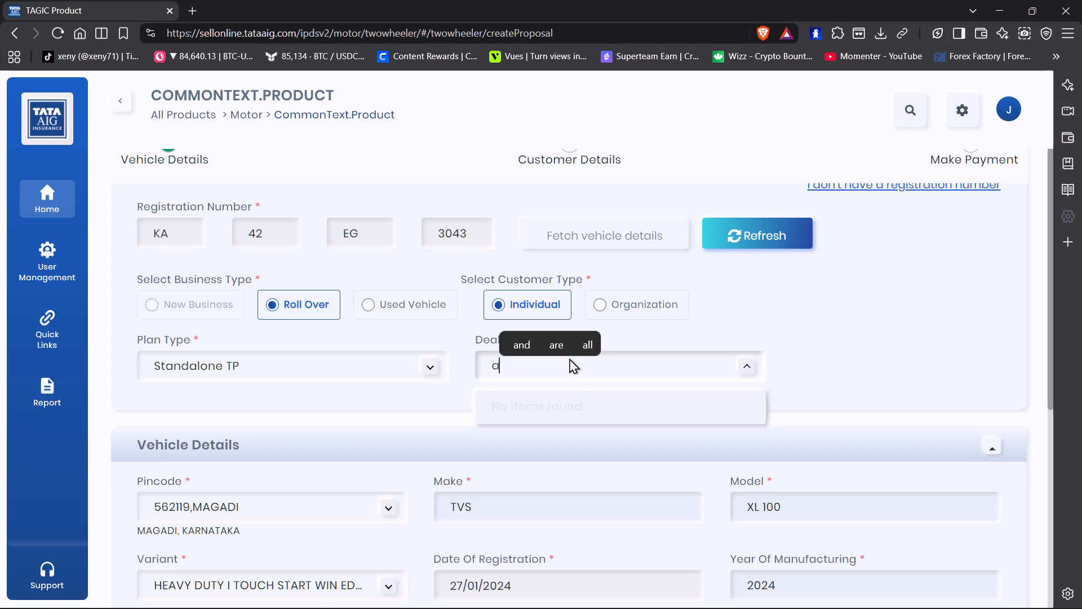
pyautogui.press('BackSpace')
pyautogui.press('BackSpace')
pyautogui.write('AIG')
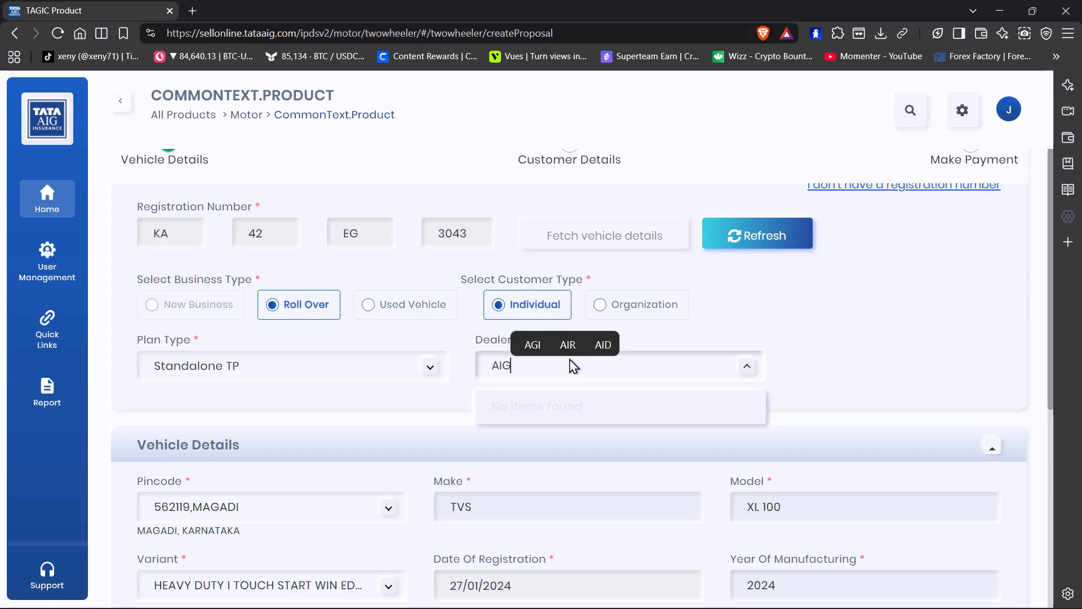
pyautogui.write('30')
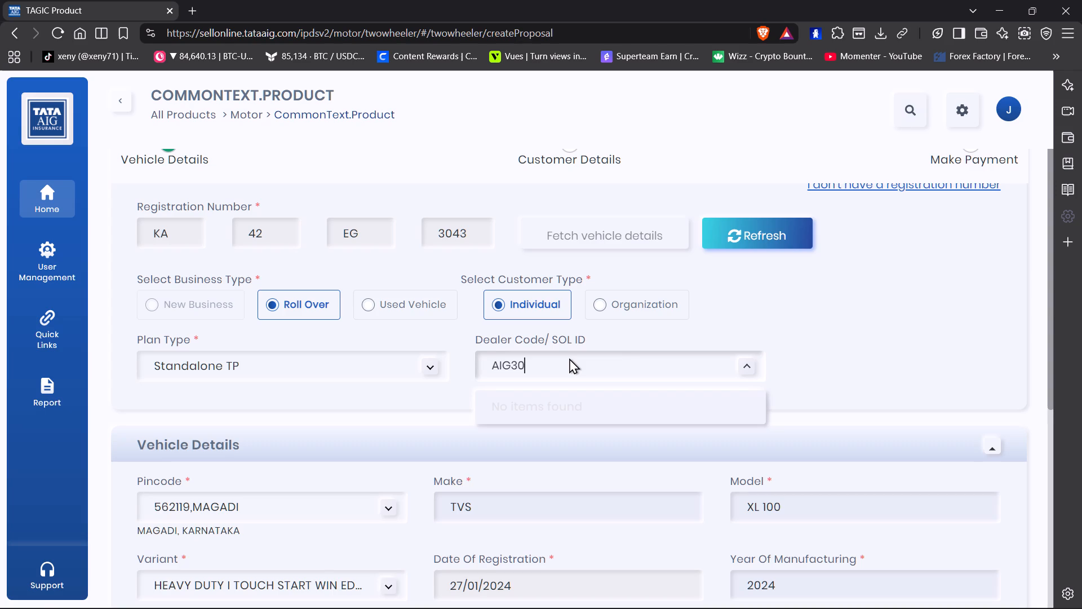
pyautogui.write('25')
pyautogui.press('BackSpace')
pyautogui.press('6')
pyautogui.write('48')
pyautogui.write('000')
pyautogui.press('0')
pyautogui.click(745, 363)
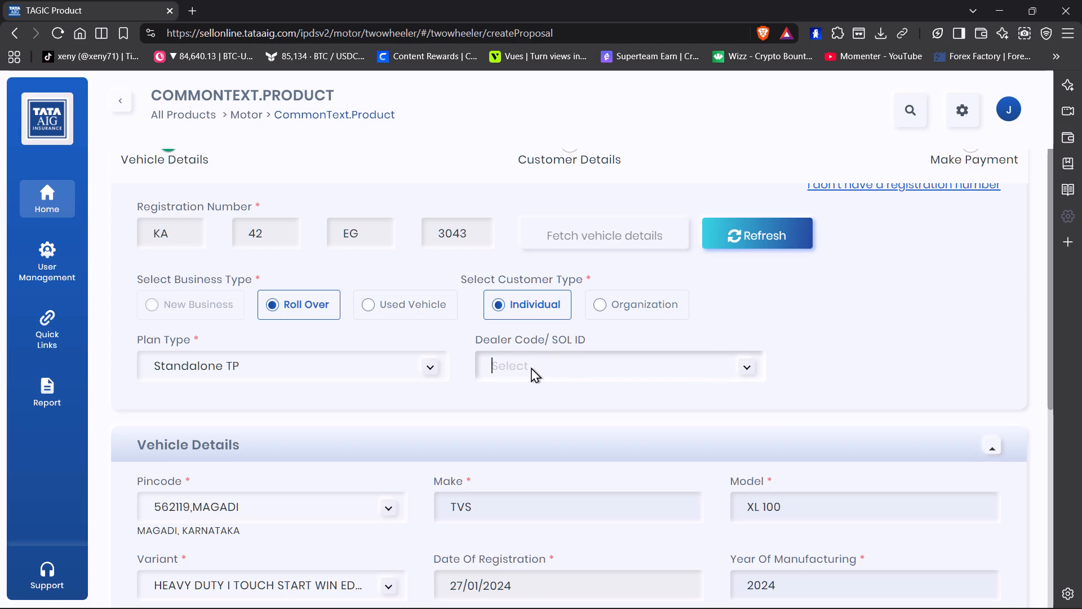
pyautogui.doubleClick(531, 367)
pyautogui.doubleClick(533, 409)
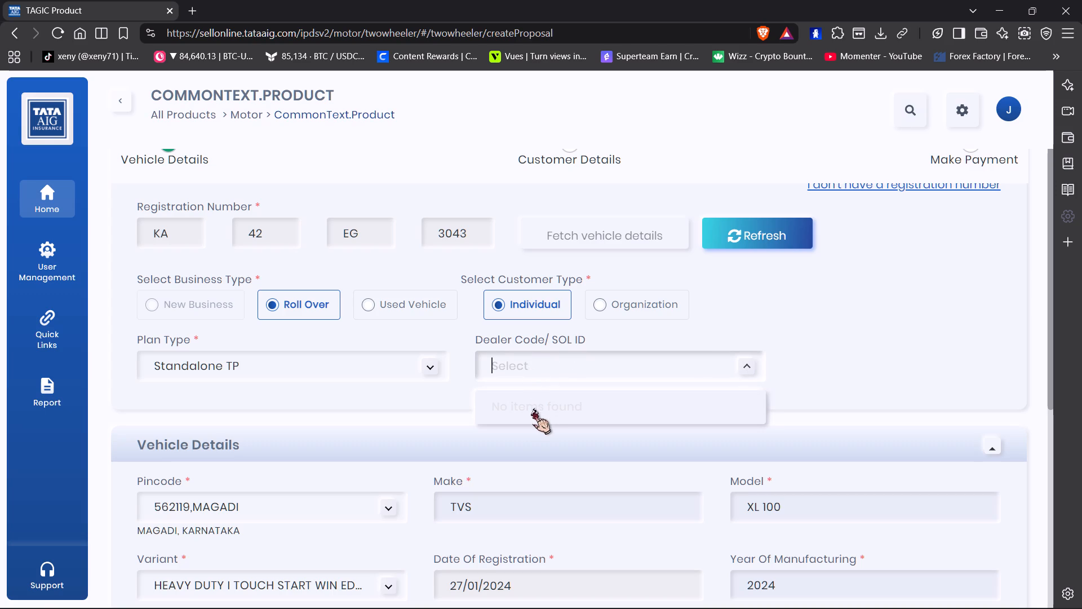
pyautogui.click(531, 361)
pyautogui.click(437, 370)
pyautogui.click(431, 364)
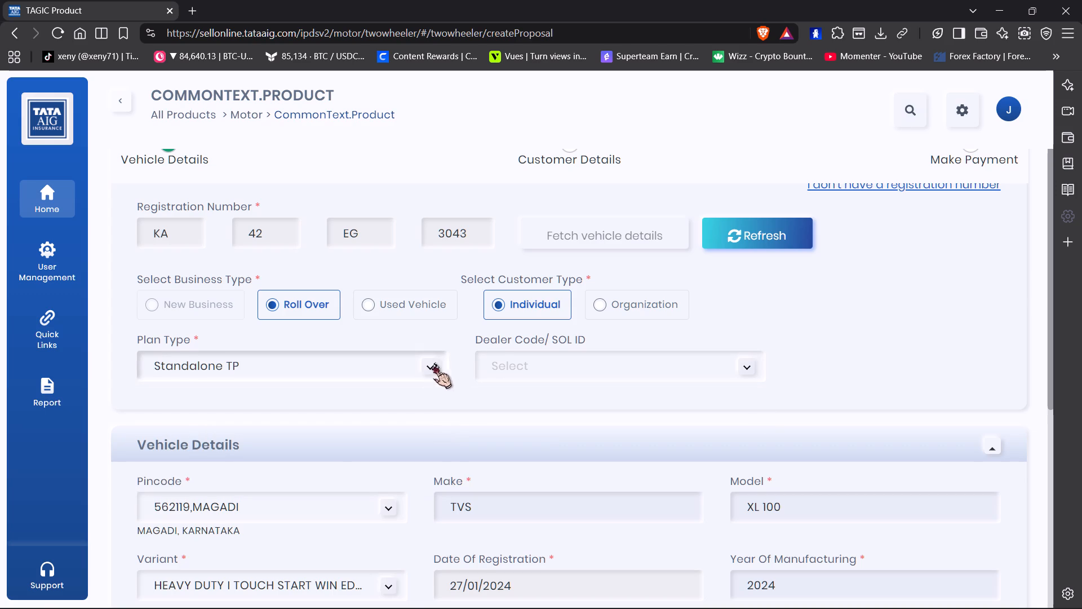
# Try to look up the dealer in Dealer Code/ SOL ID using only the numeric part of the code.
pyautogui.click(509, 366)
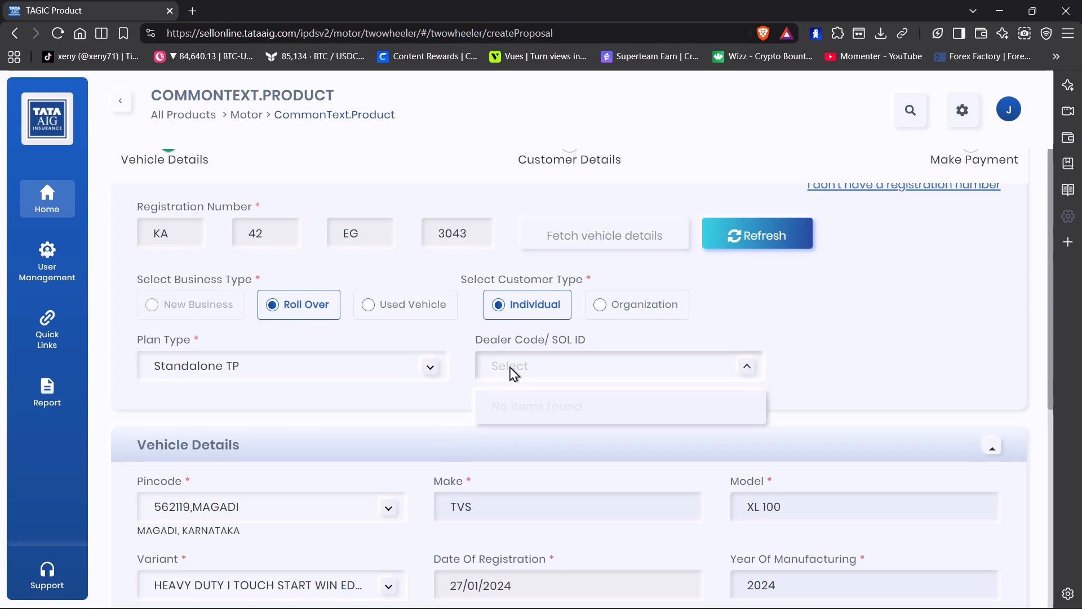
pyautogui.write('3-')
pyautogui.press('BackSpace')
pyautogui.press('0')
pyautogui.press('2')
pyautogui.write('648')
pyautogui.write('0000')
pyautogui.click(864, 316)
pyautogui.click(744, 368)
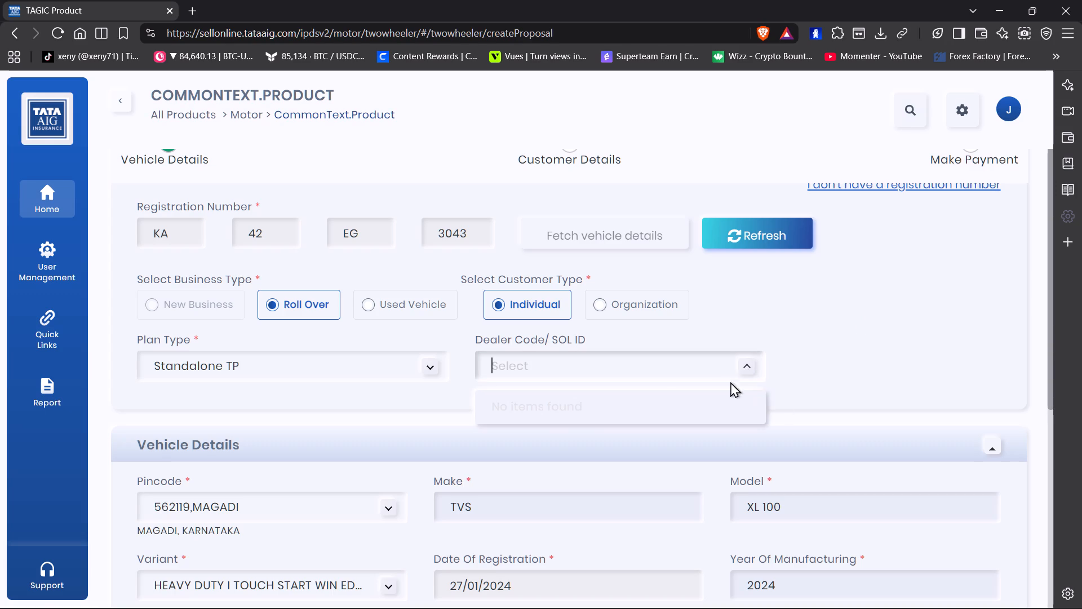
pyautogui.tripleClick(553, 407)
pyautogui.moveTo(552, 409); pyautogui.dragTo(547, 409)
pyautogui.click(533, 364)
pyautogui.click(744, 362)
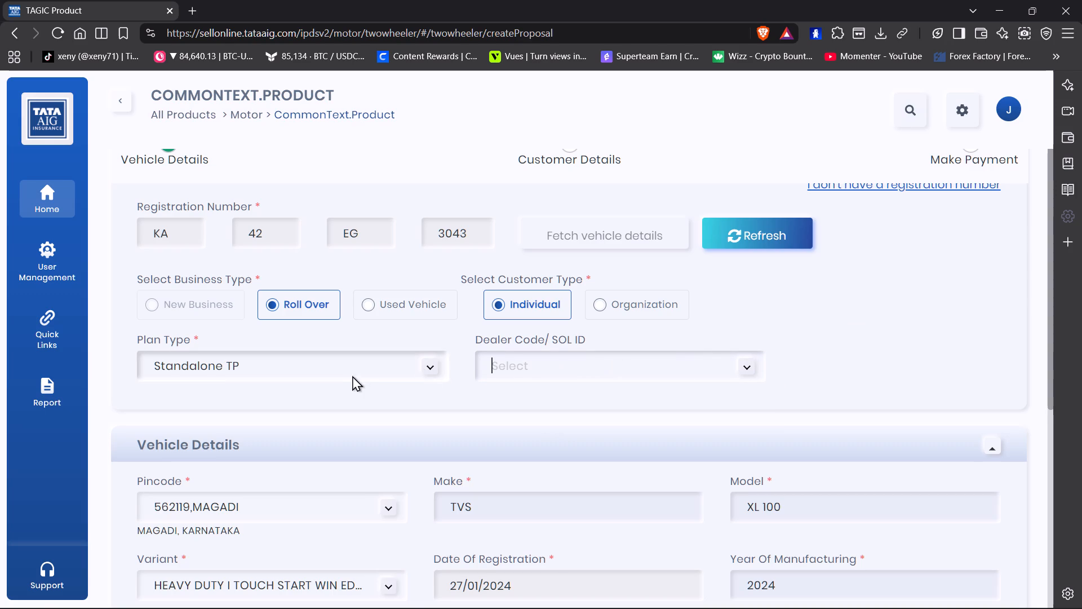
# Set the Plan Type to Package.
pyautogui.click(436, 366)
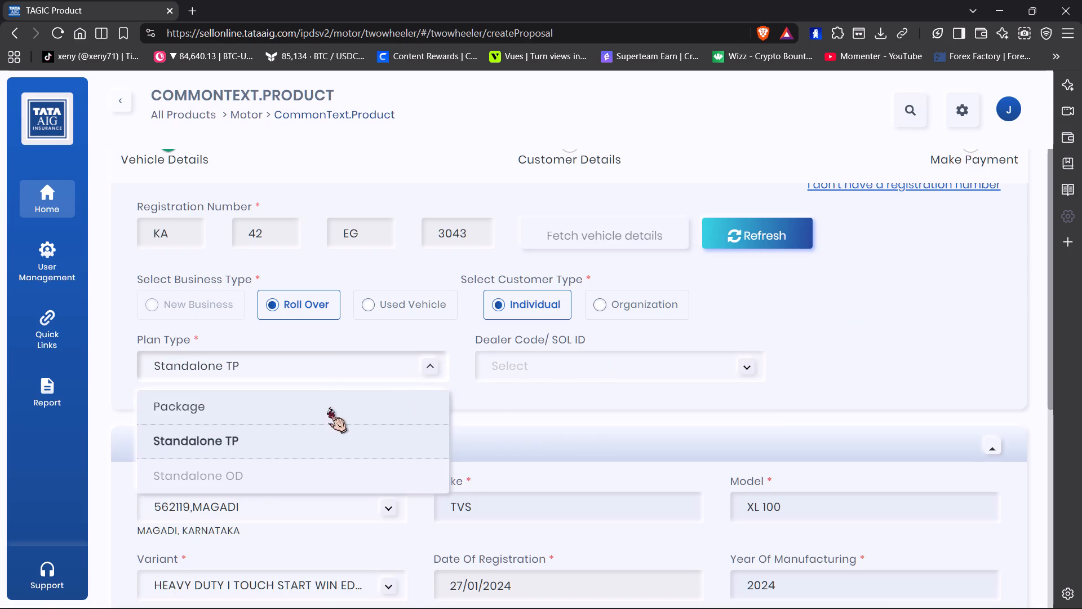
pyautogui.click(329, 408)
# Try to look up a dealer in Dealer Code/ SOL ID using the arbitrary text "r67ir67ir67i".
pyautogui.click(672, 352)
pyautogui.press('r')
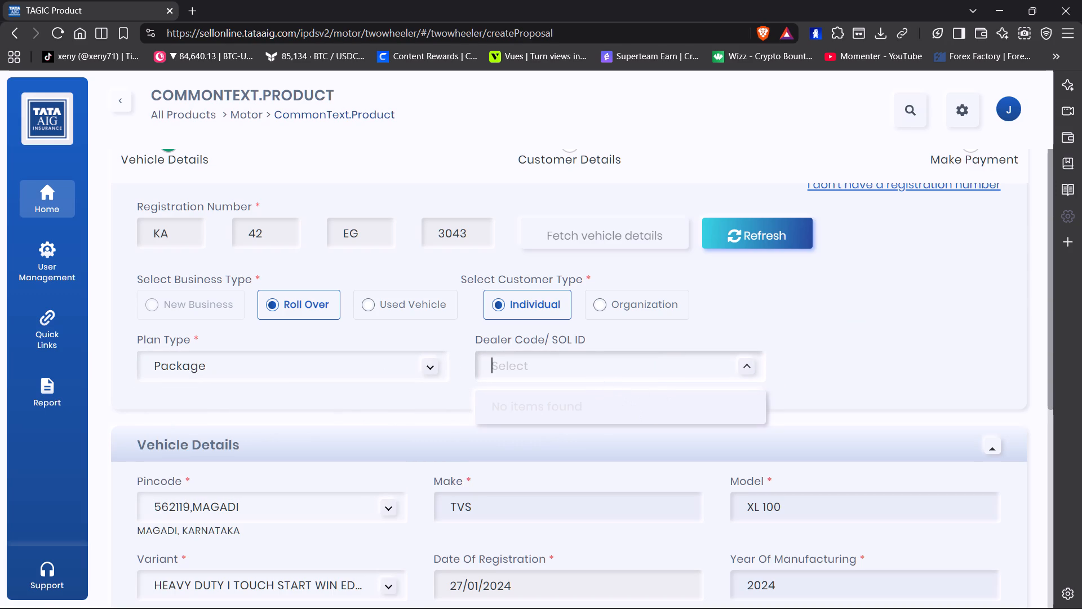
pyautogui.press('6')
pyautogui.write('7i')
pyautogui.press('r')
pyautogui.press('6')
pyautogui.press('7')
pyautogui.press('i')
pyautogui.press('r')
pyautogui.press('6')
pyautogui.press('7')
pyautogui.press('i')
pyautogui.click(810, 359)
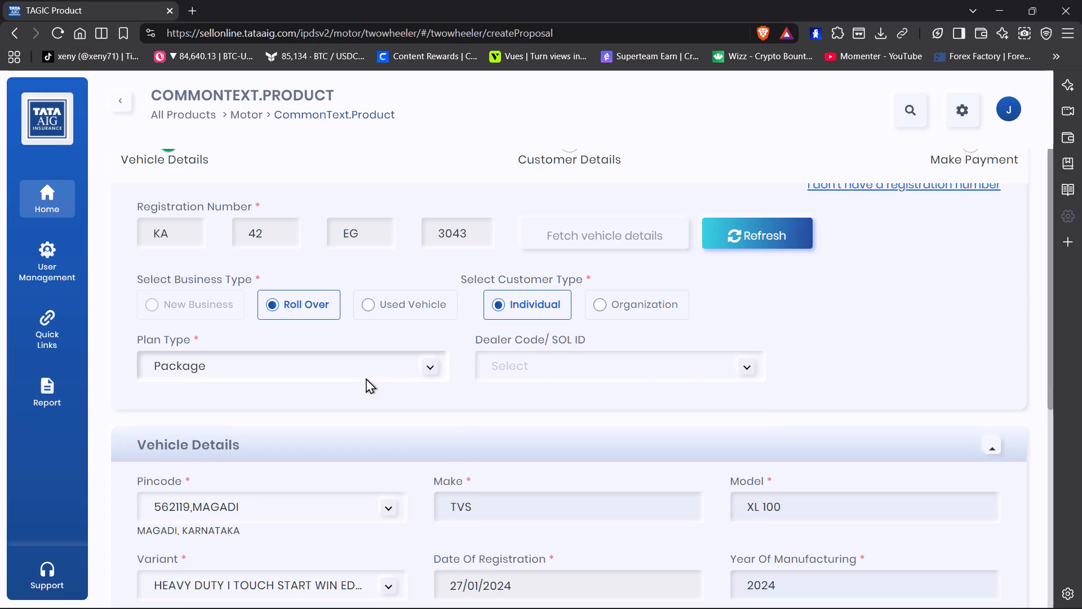
# Set the Plan Type to Standalone OD.
pyautogui.click(366, 378)
pyautogui.click(232, 478)
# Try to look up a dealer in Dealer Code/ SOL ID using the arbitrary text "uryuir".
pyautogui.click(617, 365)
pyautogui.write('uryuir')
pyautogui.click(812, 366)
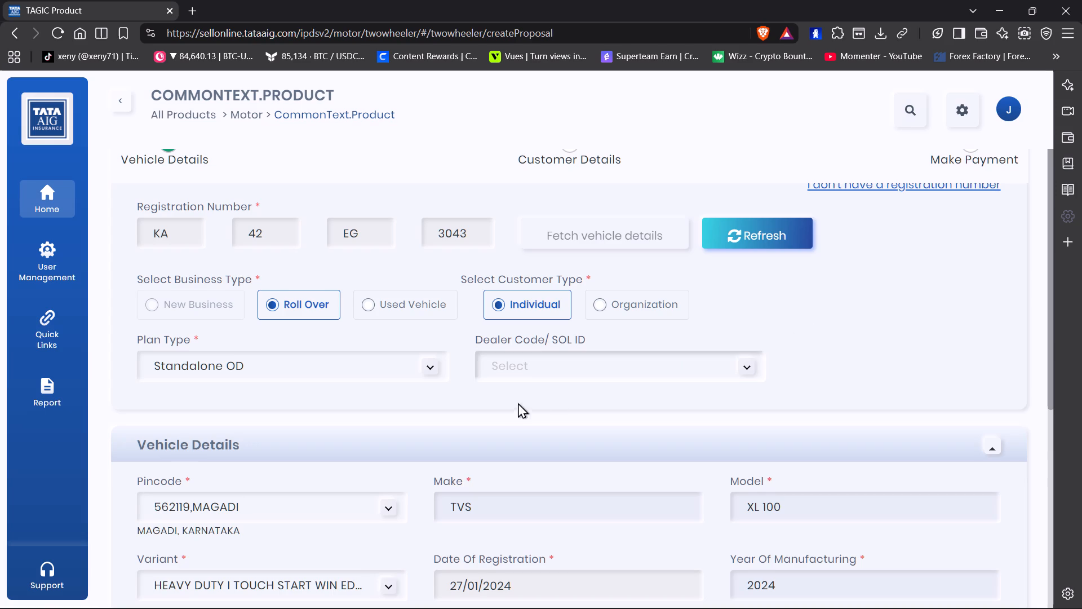
# Examine the Vehicle Details section, including the PUC Number field and certification declaration, and the policy sections below it.
pyautogui.scroll(-4, 504, 404)
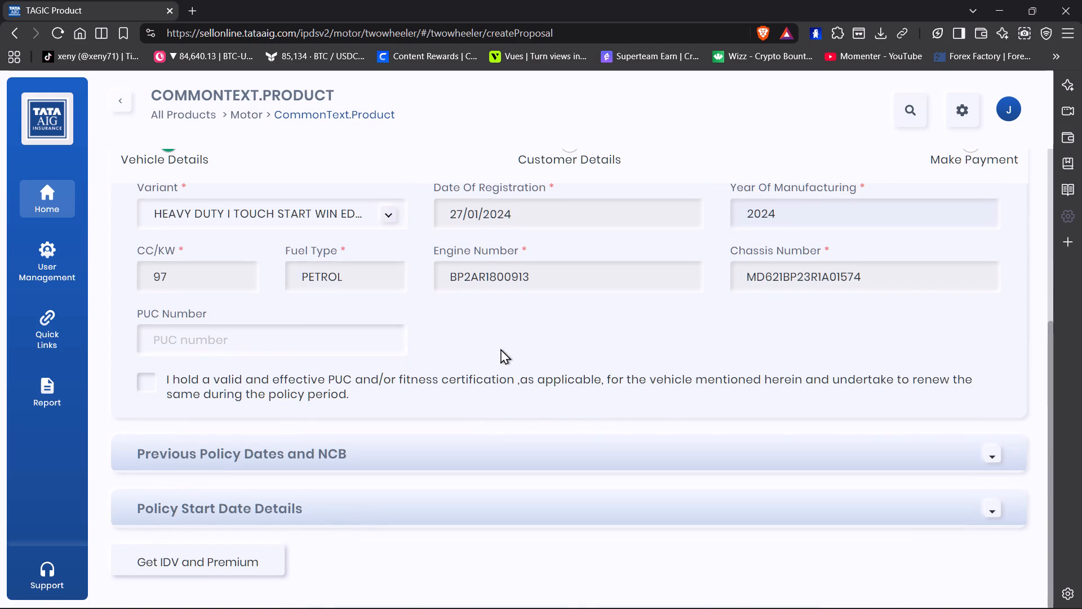
pyautogui.scroll(1, 506, 348)
pyautogui.click(311, 436)
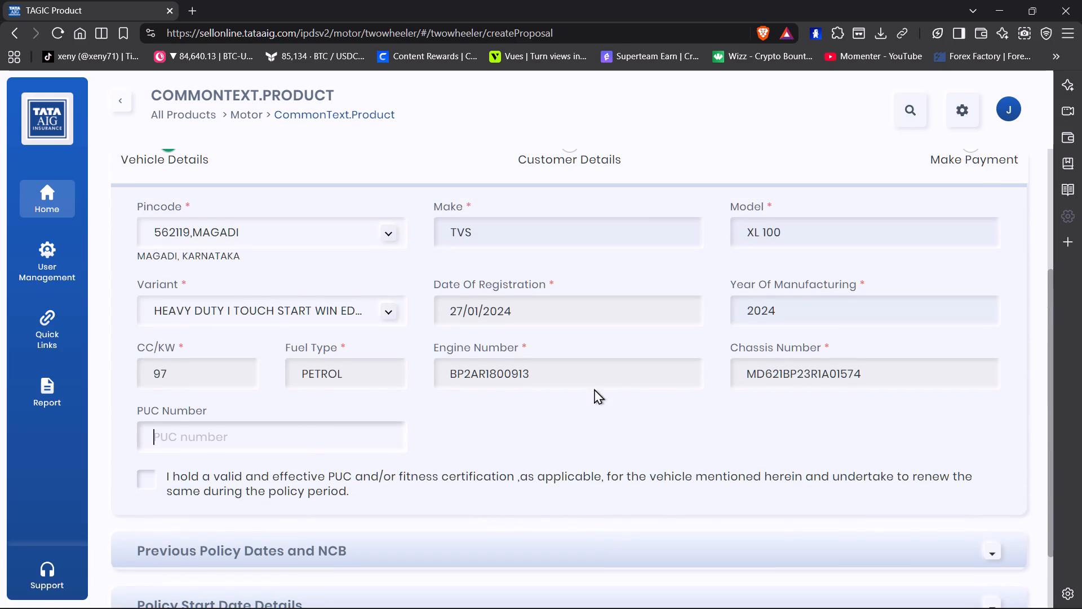
pyautogui.scroll(-2, 562, 383)
pyautogui.scroll(1, 644, 340)
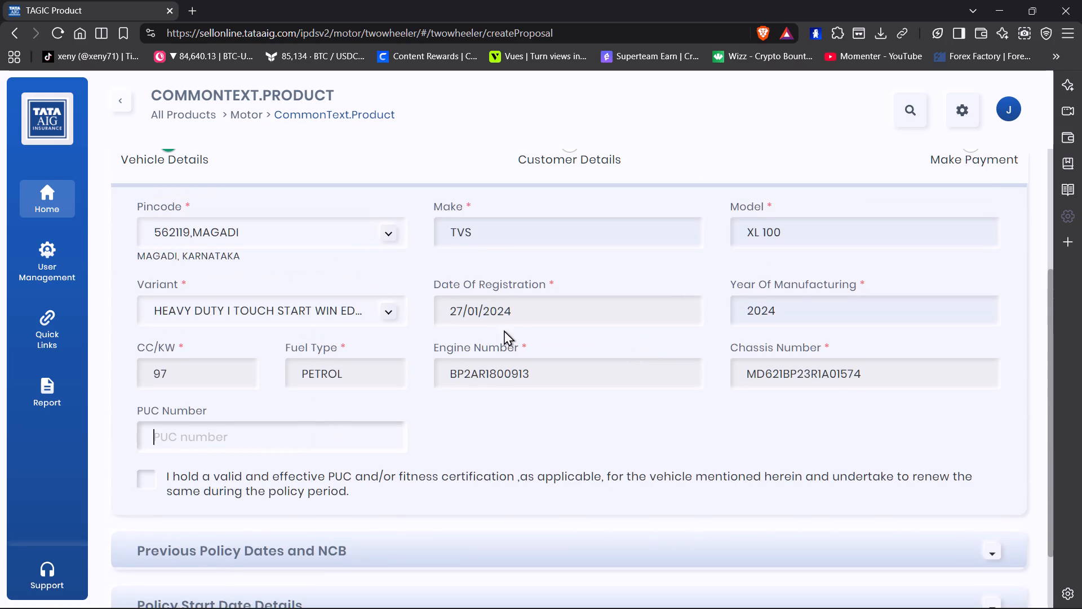
pyautogui.scroll(1, 504, 330)
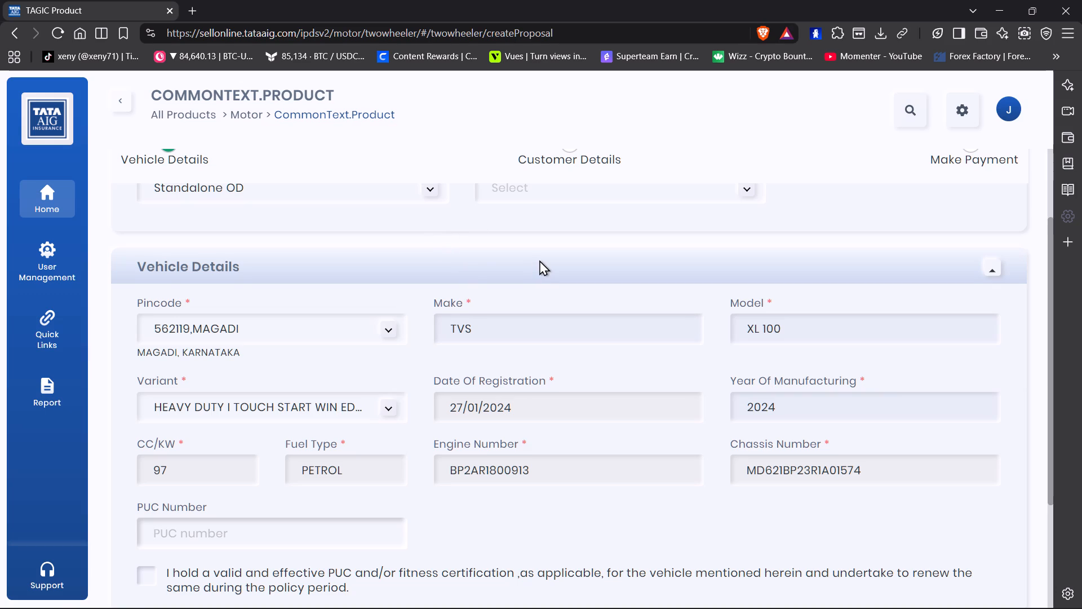
pyautogui.scroll(-2, 539, 260)
pyautogui.scroll(2, 539, 260)
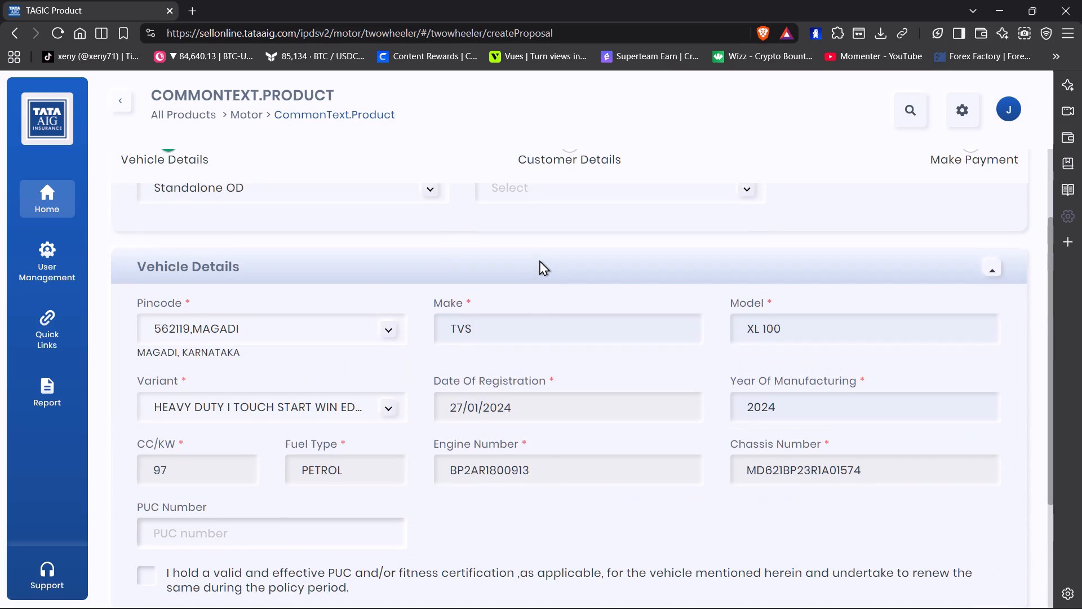
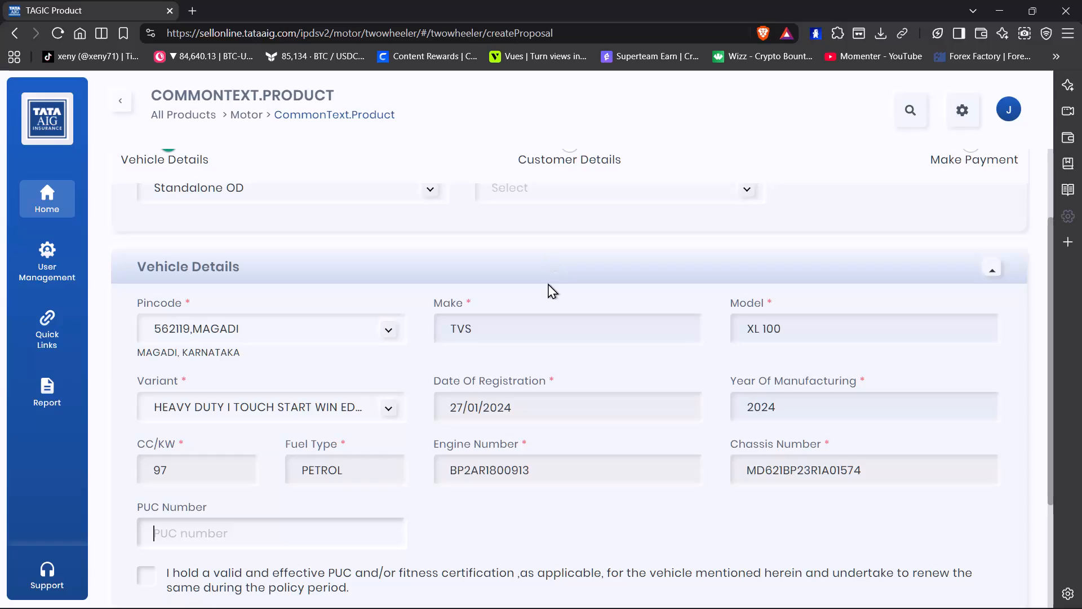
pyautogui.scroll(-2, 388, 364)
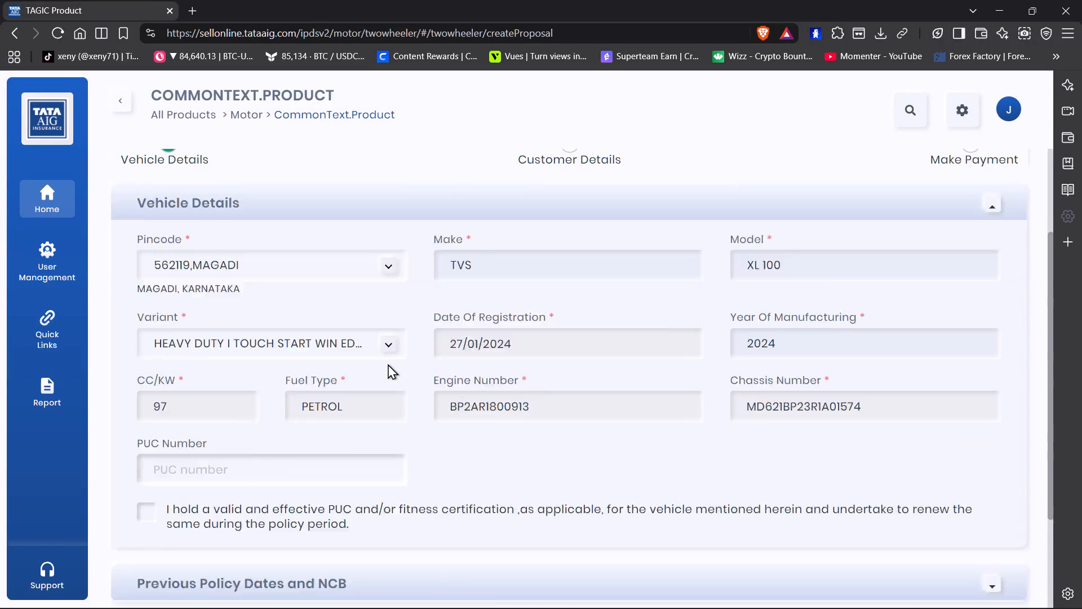
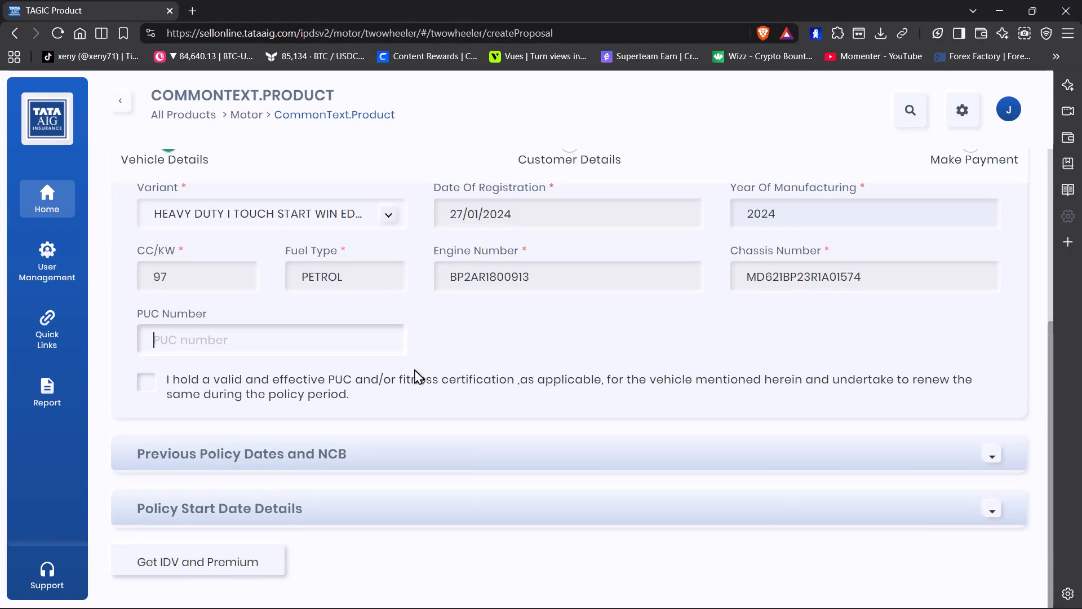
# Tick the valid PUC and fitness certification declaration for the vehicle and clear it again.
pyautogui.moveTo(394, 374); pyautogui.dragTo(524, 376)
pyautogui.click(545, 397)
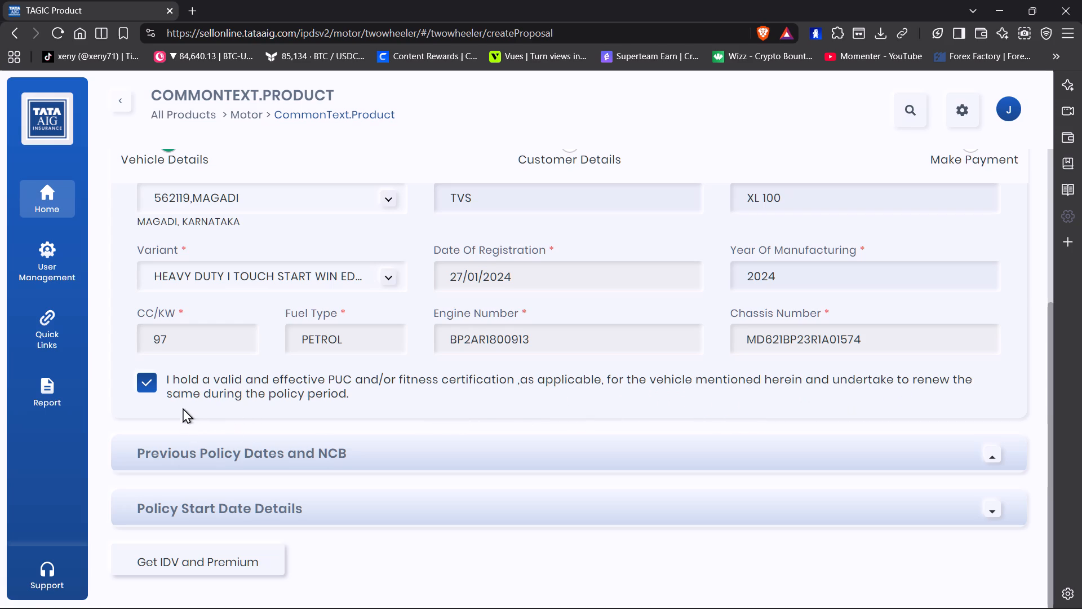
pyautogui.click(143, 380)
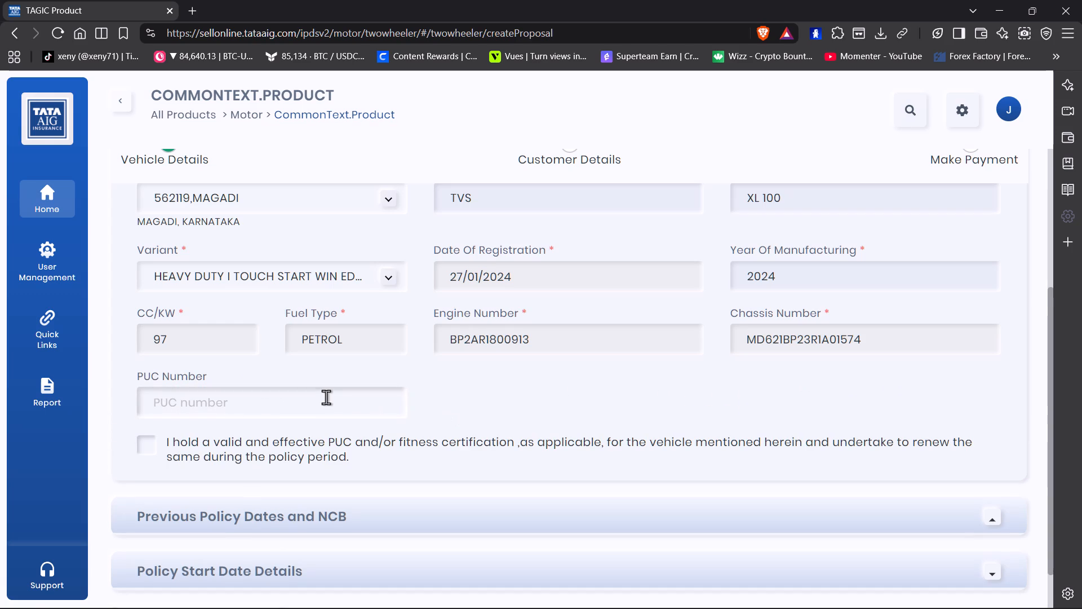
# Review the plan type and vehicle details, including the PUC Number field and the PUC certification declaration.
pyautogui.click(326, 397)
pyautogui.scroll(-1, 527, 375)
pyautogui.scroll(3, 494, 400)
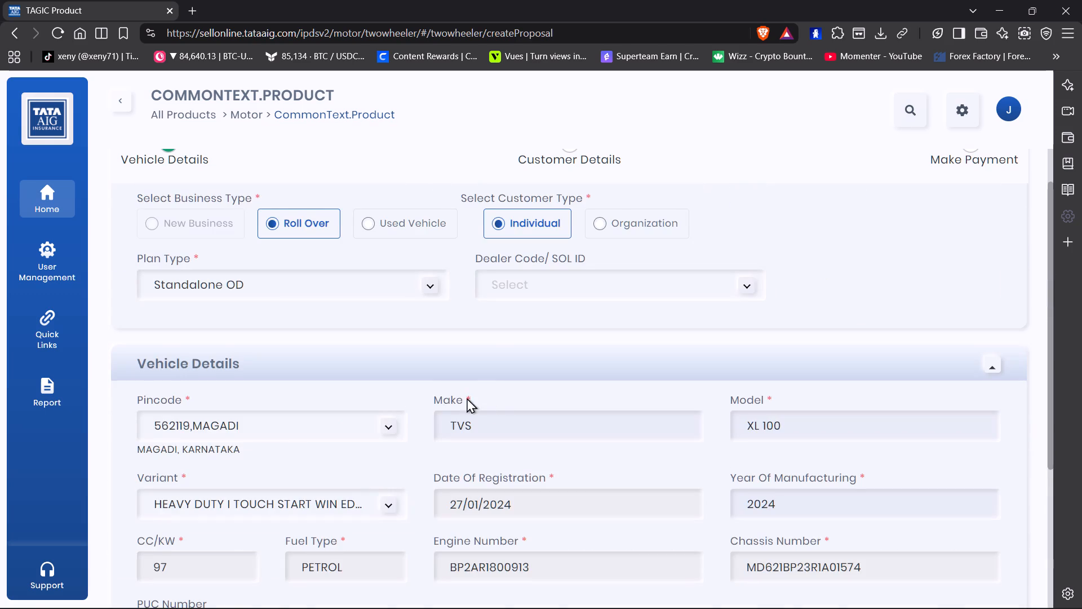
pyautogui.scroll(-2, 458, 395)
pyautogui.scroll(5, 517, 395)
pyautogui.scroll(-4, 517, 395)
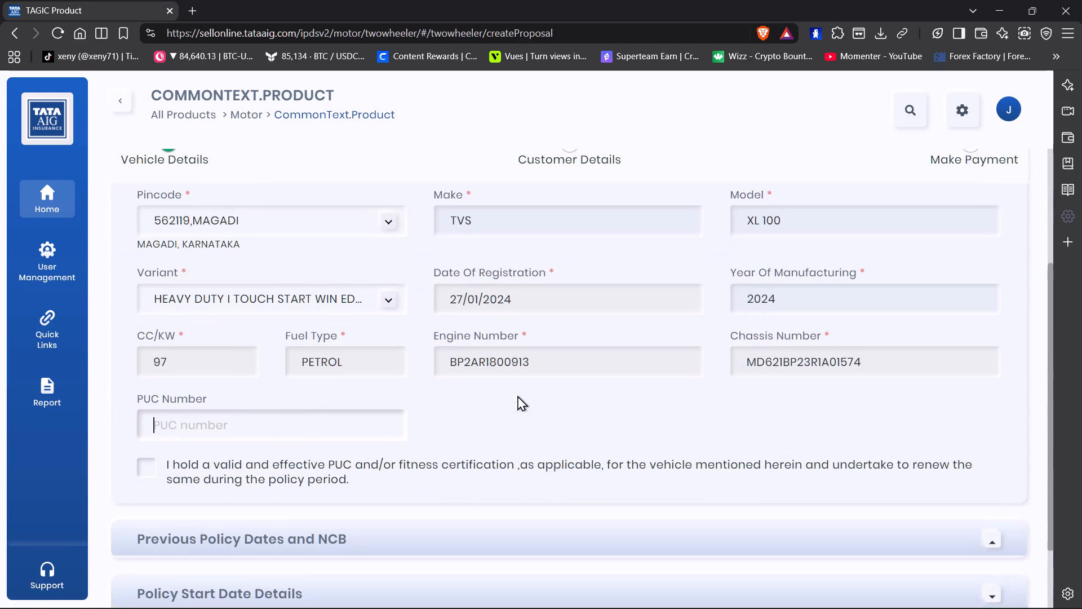
pyautogui.scroll(-4, 398, 454)
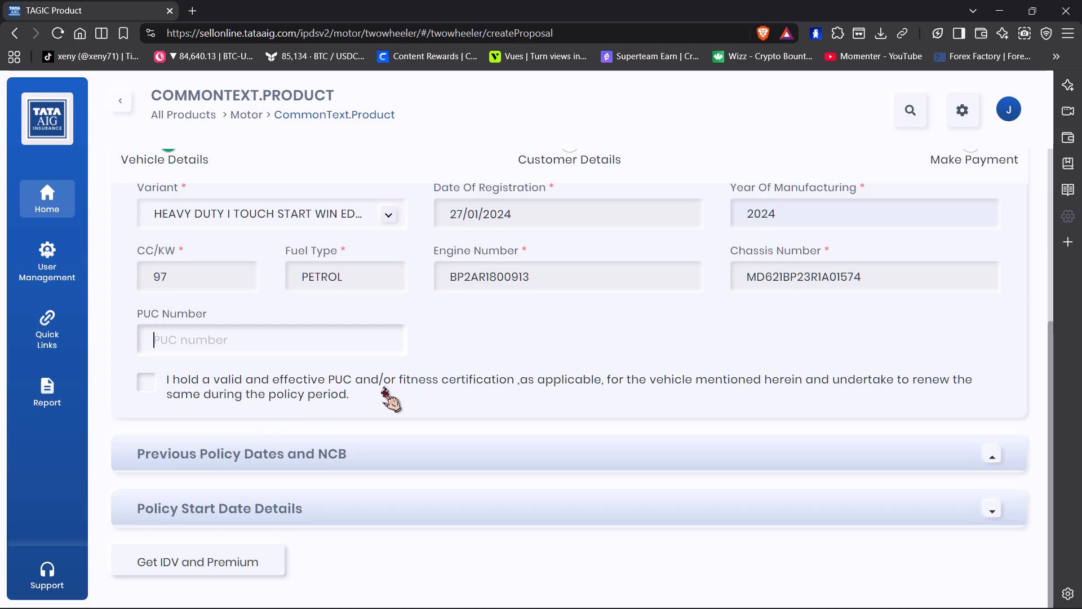
pyautogui.click(314, 346)
pyautogui.scroll(-1, 369, 360)
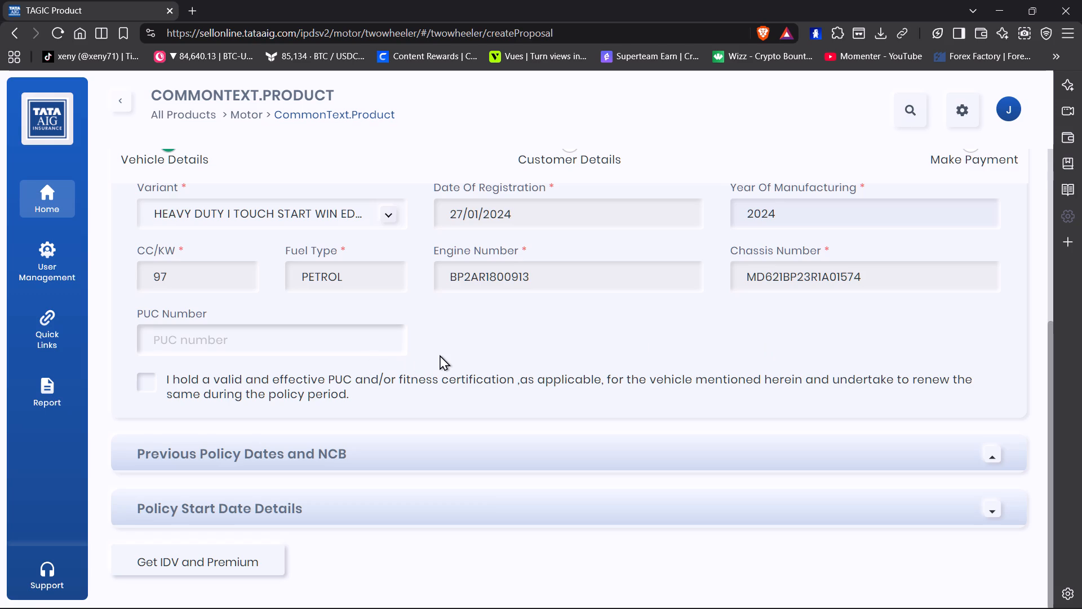
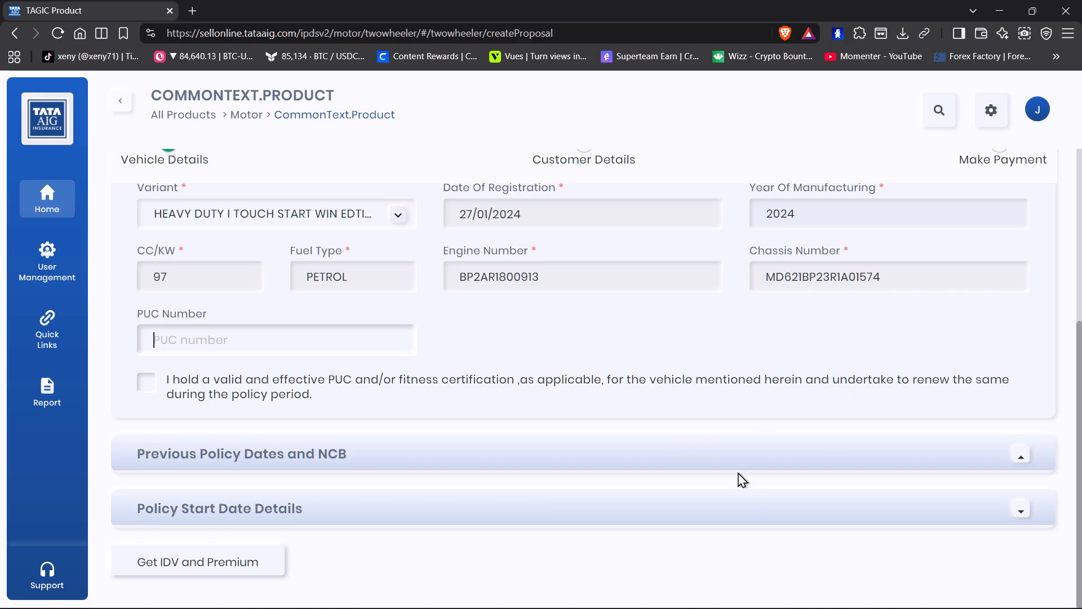
# Review the Vehicle Registration Details and Vehicle Details sections, including the plan type and PUC fields.
pyautogui.scroll(2, 601, 380)
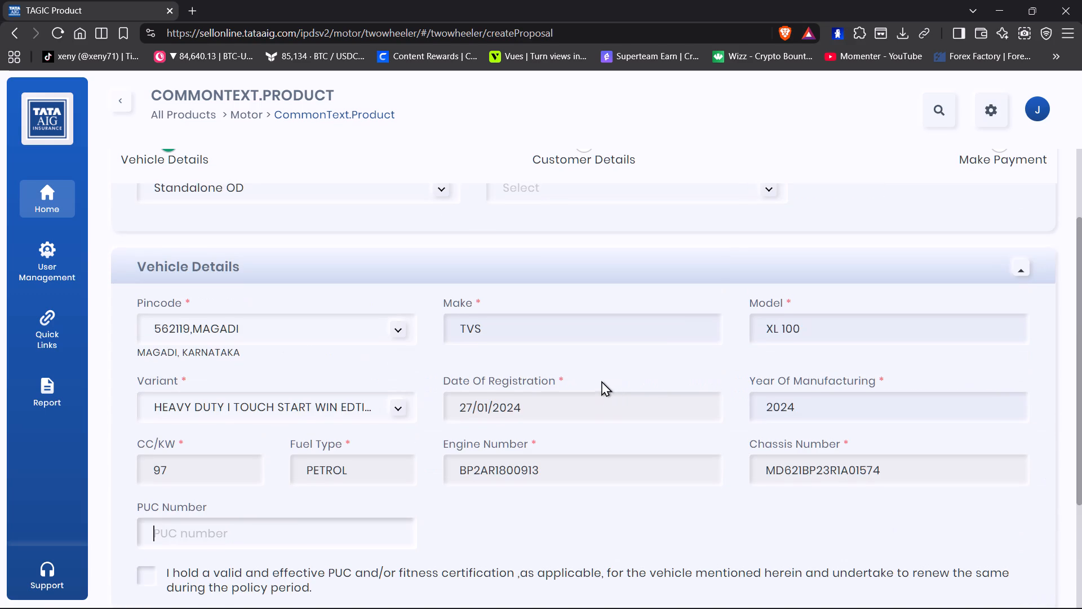
pyautogui.scroll(-1, 601, 381)
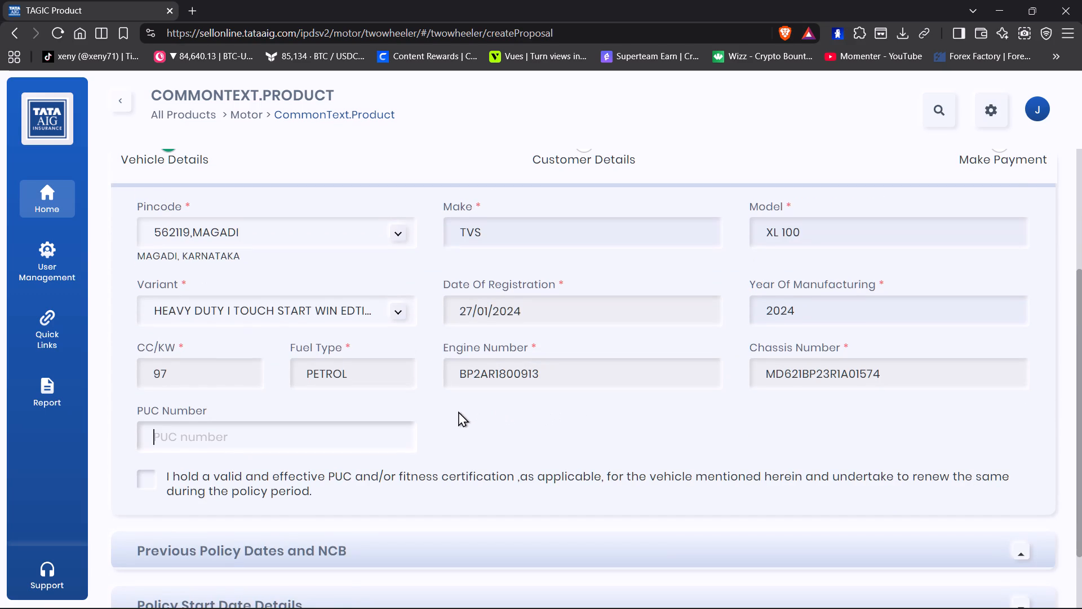
pyautogui.scroll(1, 458, 411)
pyautogui.scroll(-1, 458, 411)
pyautogui.scroll(-3, 410, 423)
pyautogui.click(407, 454)
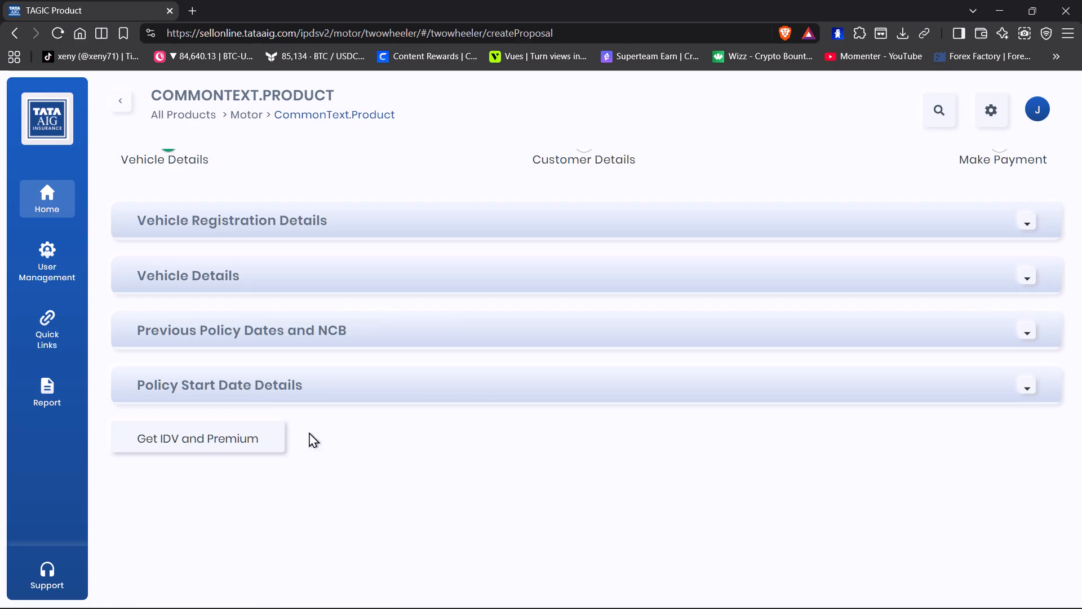
pyautogui.scroll(4, 477, 379)
pyautogui.scroll(4, 531, 457)
pyautogui.click(855, 224)
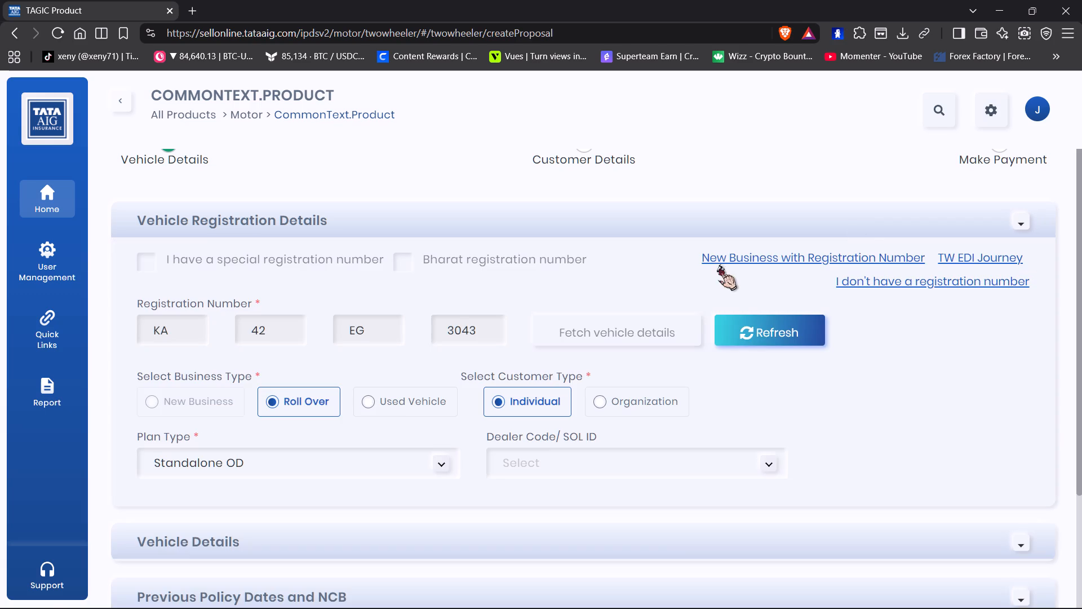
pyautogui.scroll(-1, 570, 330)
pyautogui.click(635, 446)
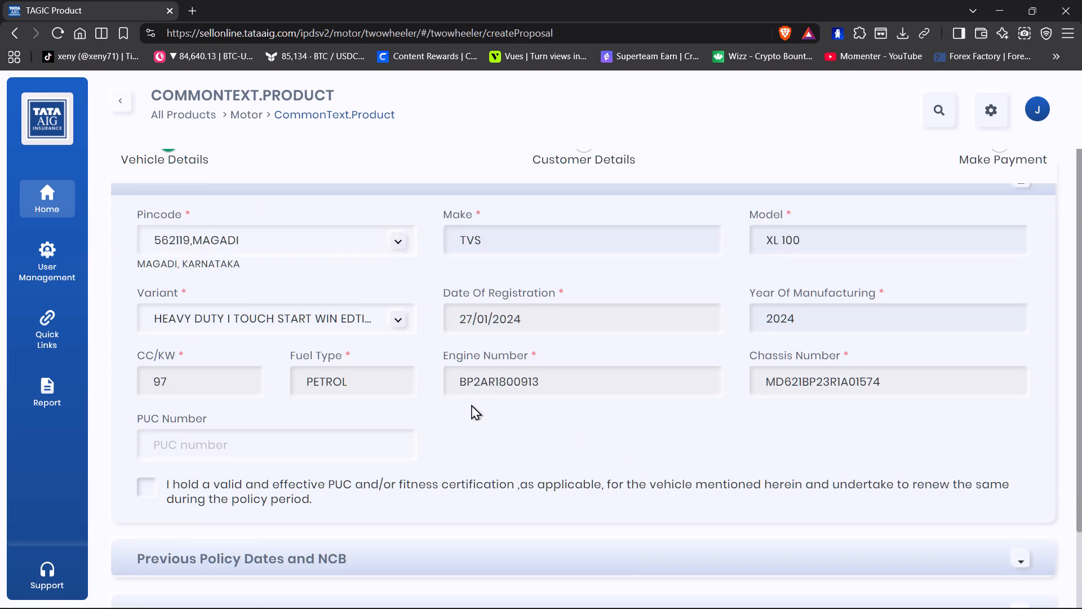
# Open the Previous Policy Dates and NCB section and answer Yes to having a past policy.
pyautogui.scroll(-3, 468, 404)
pyautogui.click(1014, 456)
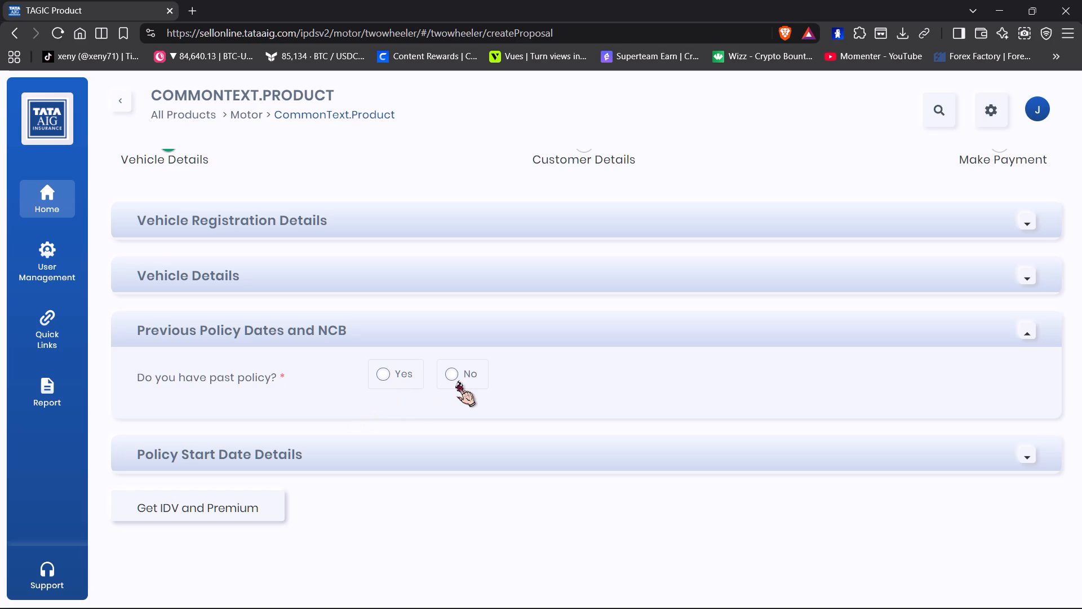
pyautogui.click(380, 372)
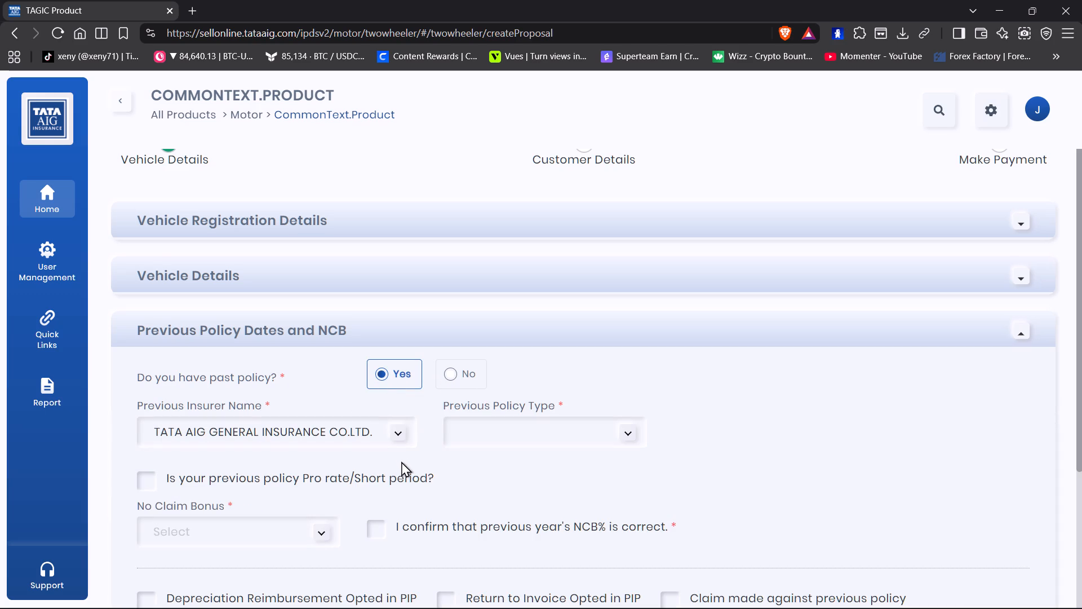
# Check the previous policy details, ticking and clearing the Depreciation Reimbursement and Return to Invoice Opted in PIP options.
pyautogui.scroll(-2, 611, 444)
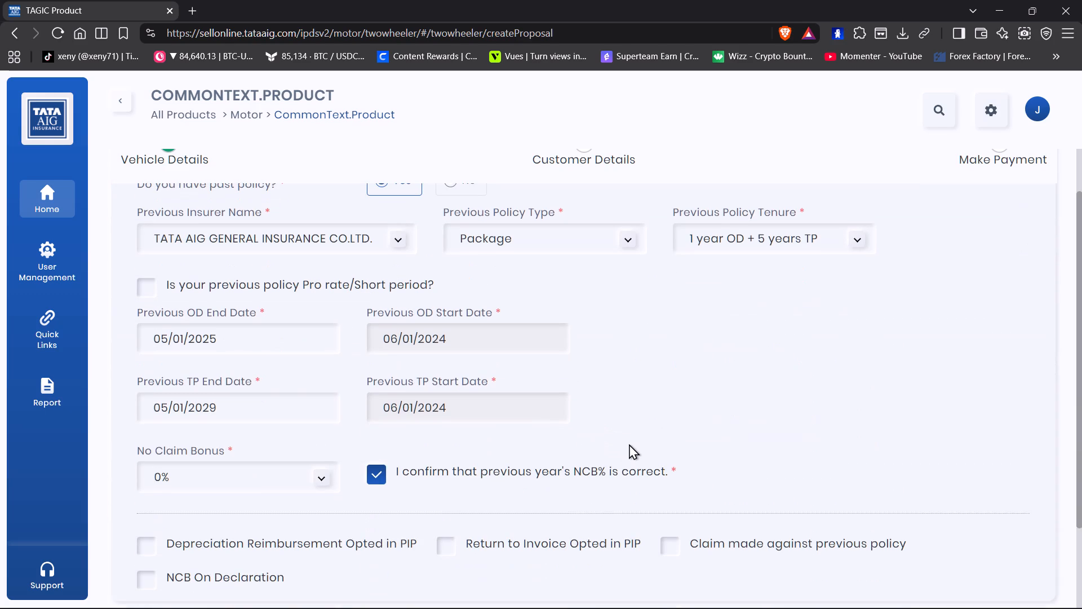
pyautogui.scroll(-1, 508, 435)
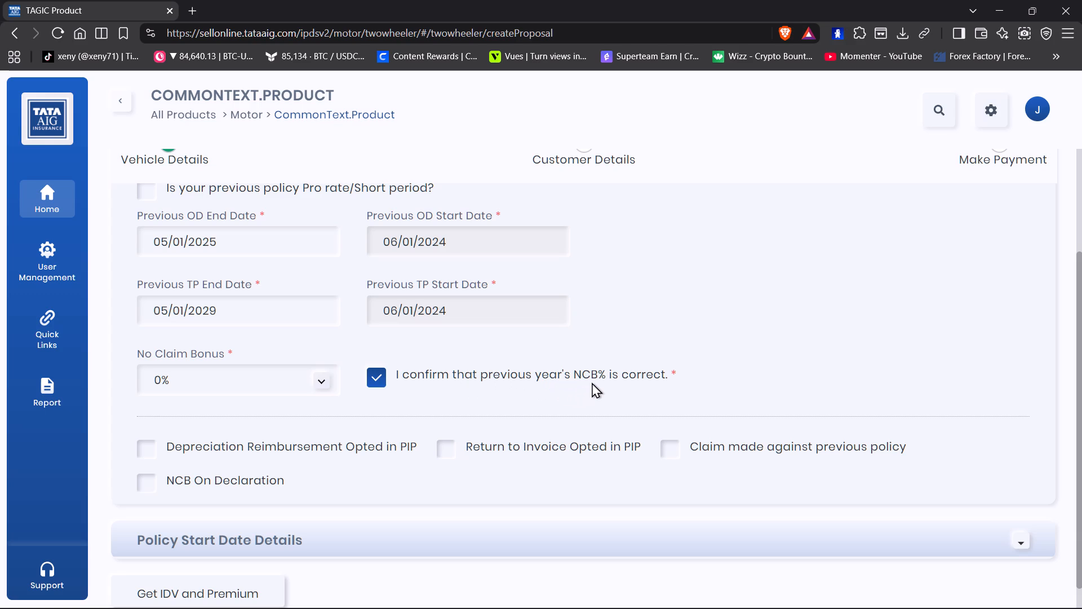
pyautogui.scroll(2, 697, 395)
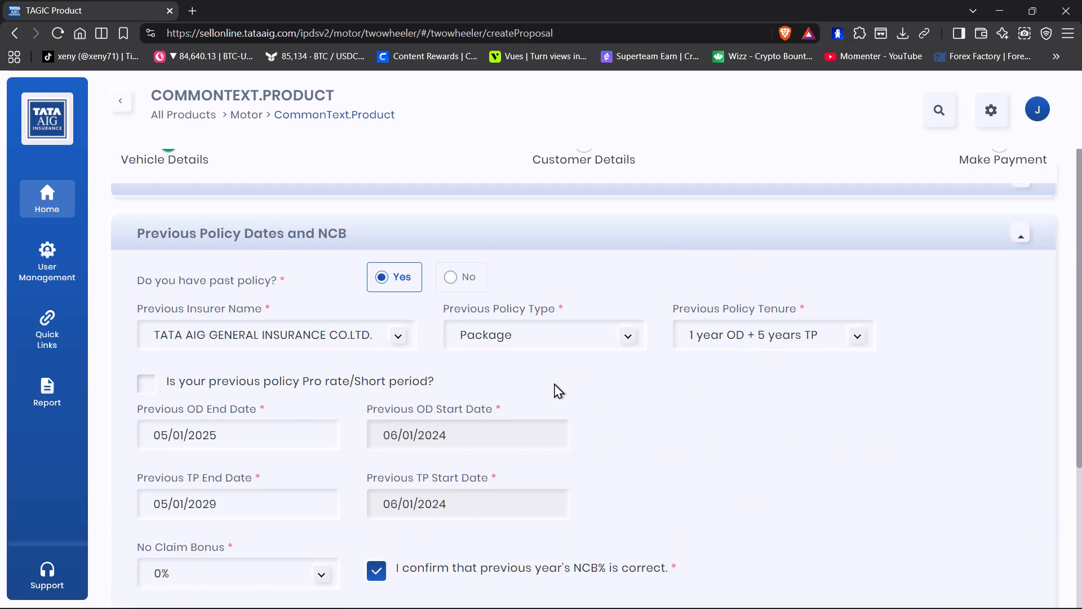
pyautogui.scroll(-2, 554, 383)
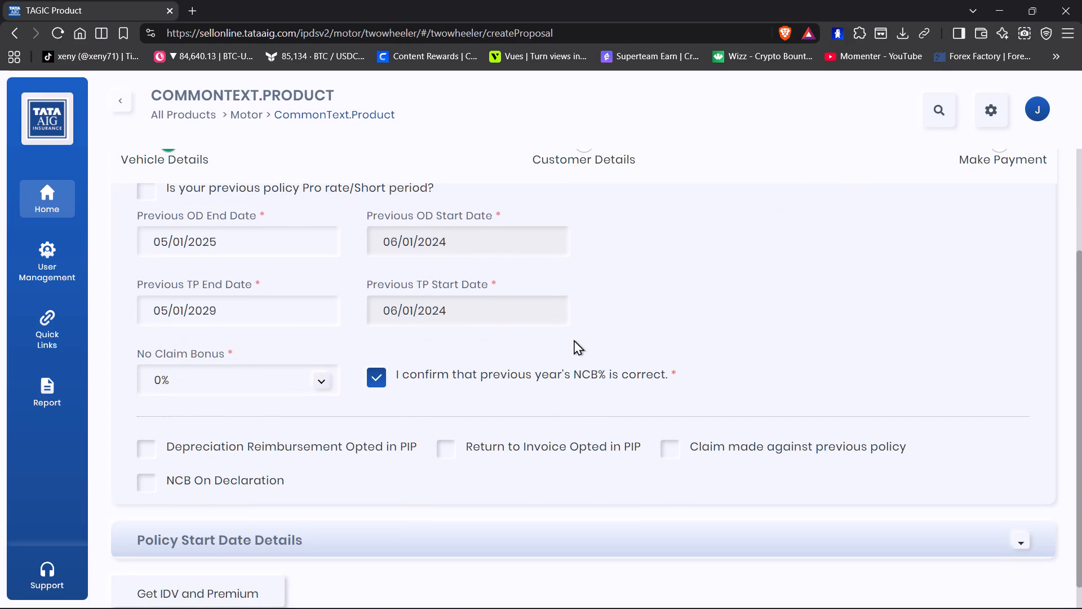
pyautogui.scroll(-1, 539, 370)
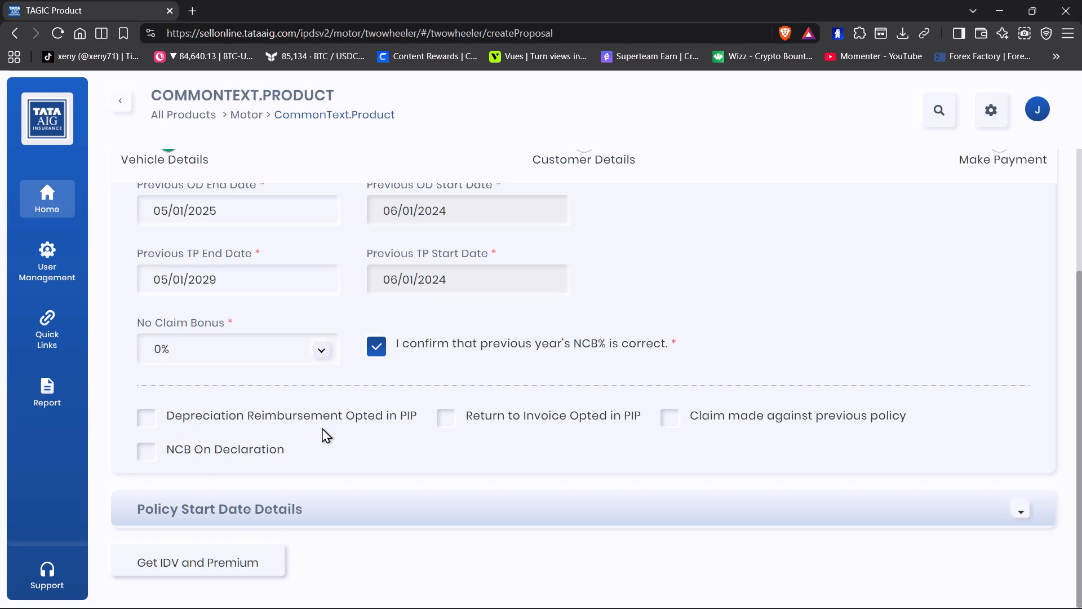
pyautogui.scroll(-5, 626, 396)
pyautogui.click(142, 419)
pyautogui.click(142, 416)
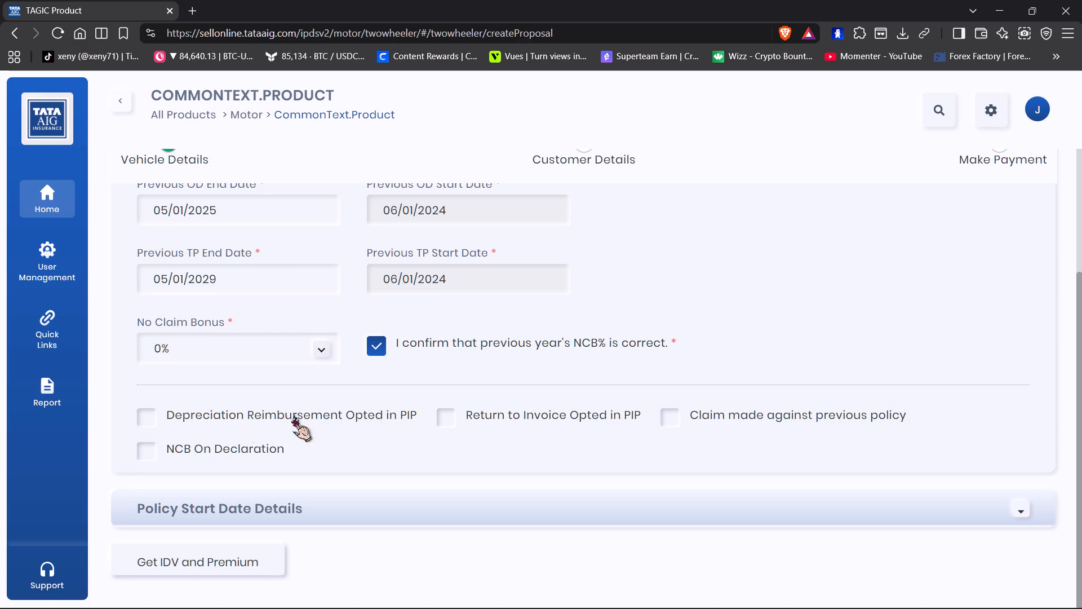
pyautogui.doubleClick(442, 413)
# Open the Policy Start Date Details section and try to get the IDV and premium with yearly calculation.
pyautogui.click(1025, 506)
pyautogui.scroll(-2, 397, 456)
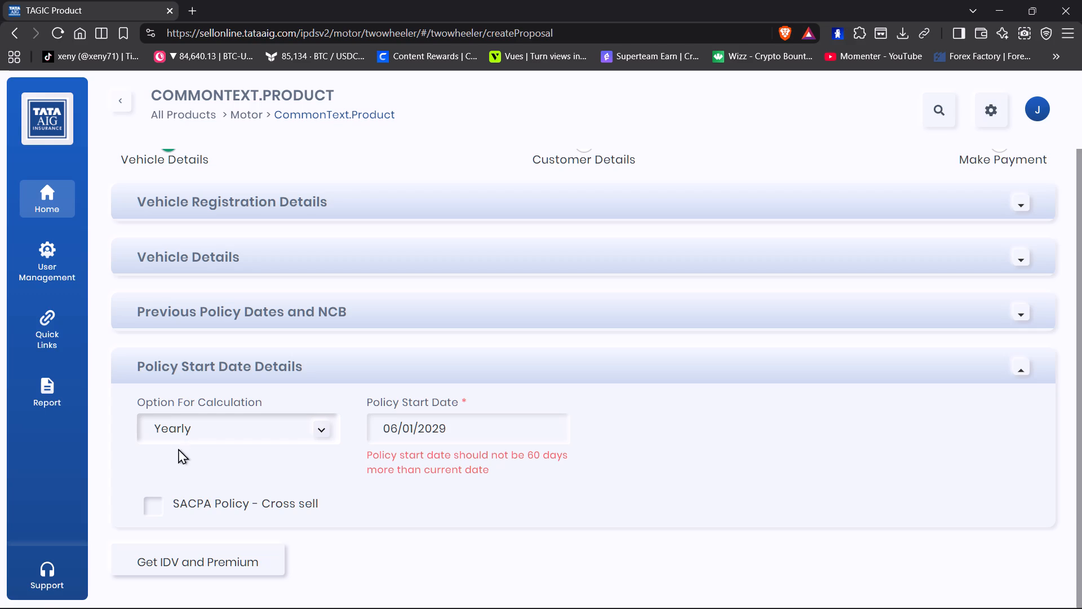
pyautogui.scroll(-2, 290, 464)
pyautogui.scroll(4, 551, 346)
pyautogui.scroll(-7, 551, 346)
pyautogui.scroll(-2, 309, 469)
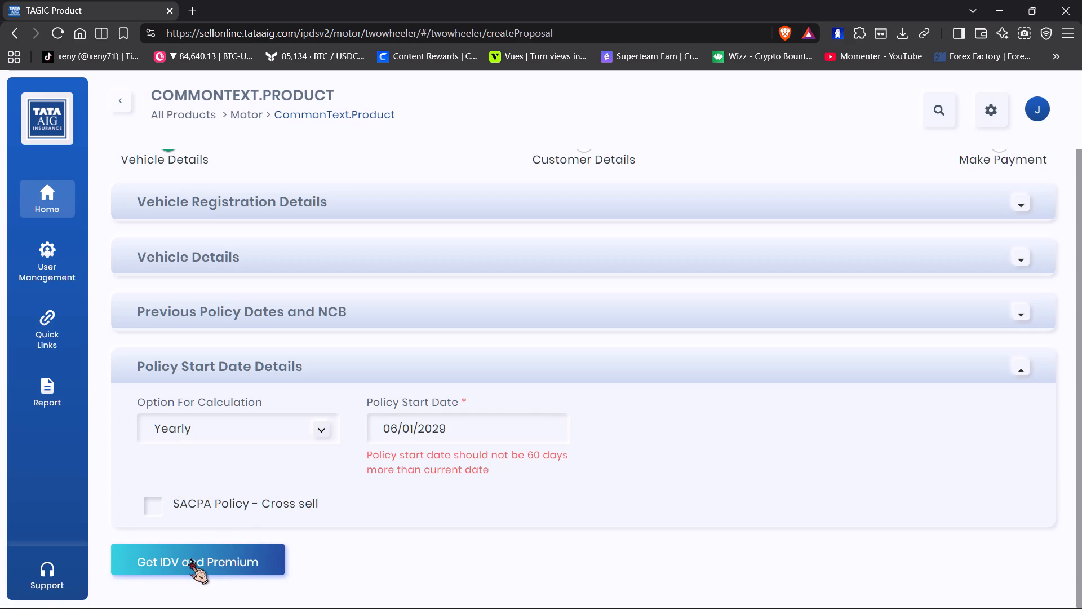
pyautogui.click(190, 559)
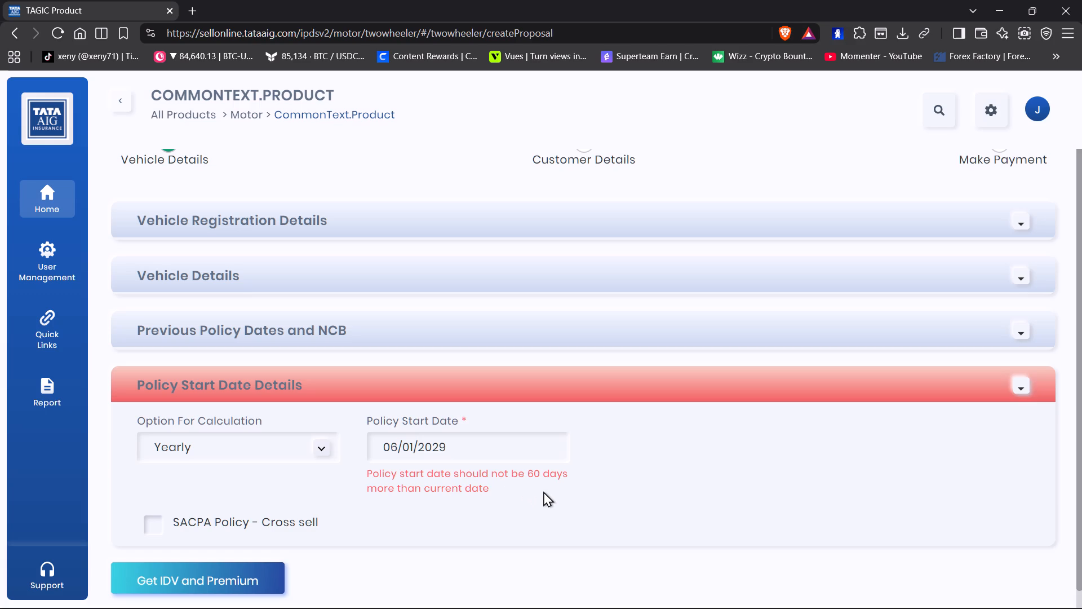
# Set the policy start date to 06/01/2026 and try to get the IDV and premium.
pyautogui.click(458, 447)
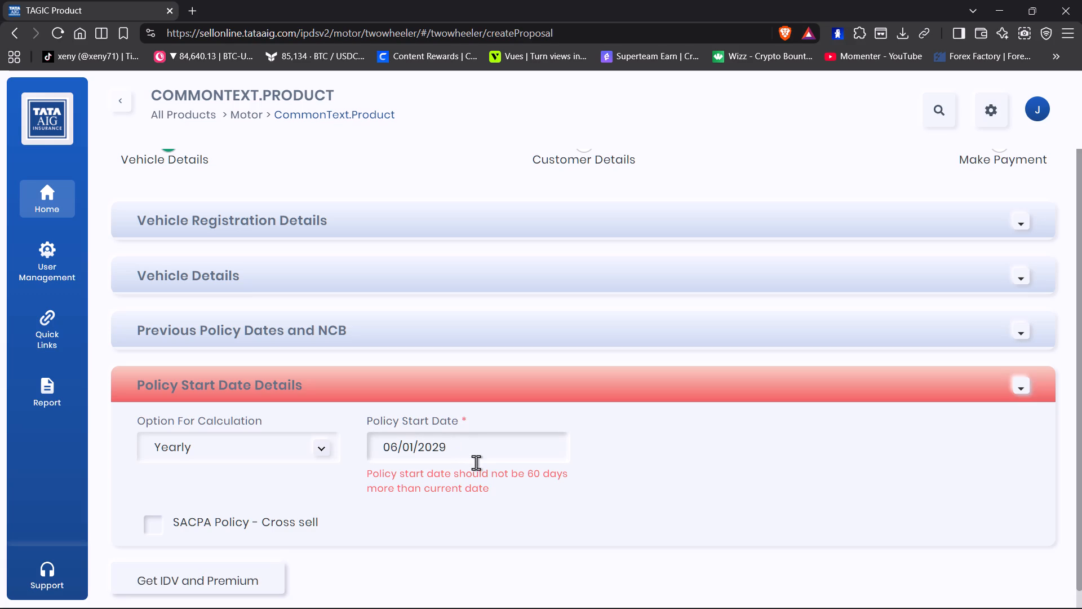
pyautogui.press('BackSpace')
pyautogui.press('6')
pyautogui.click(189, 567)
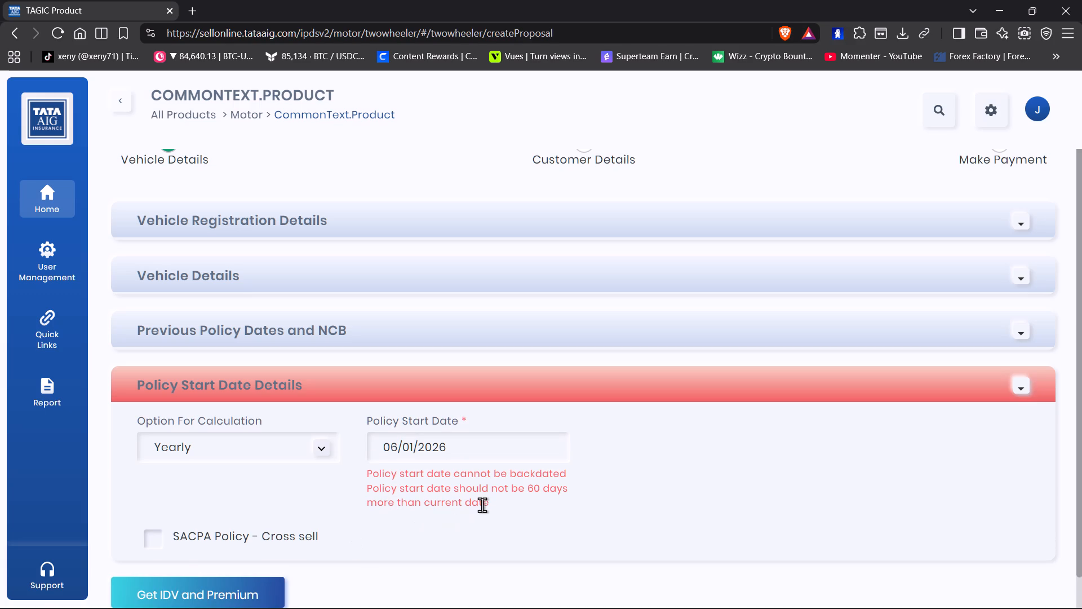
# Set the policy start date to 02/11/2026 and get the IDV and premium.
pyautogui.click(414, 445)
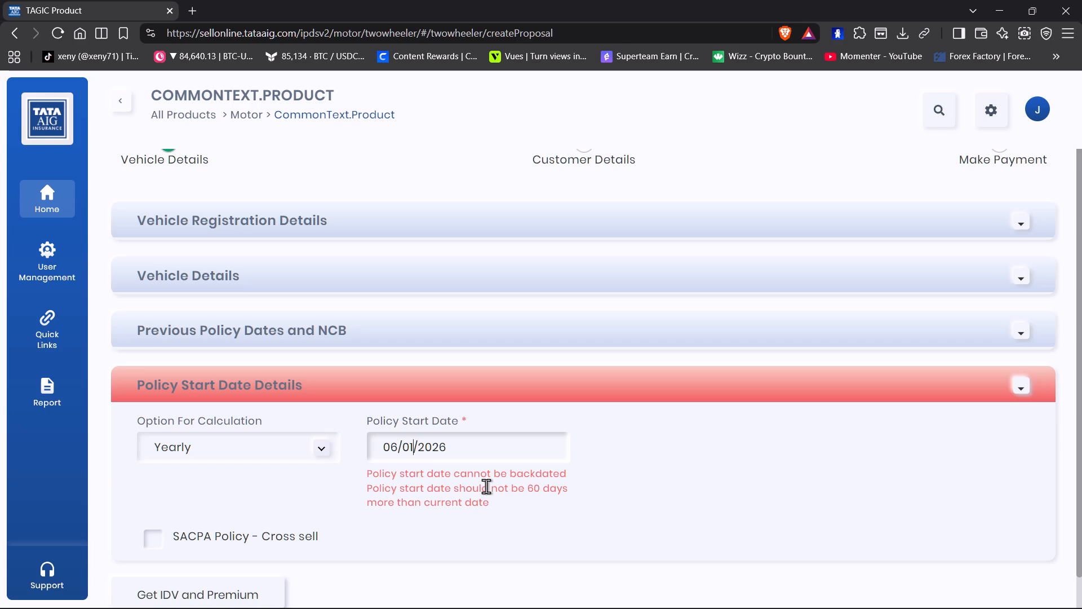
pyautogui.press('BackSpace')
pyautogui.press('BackSpace')
pyautogui.write('11')
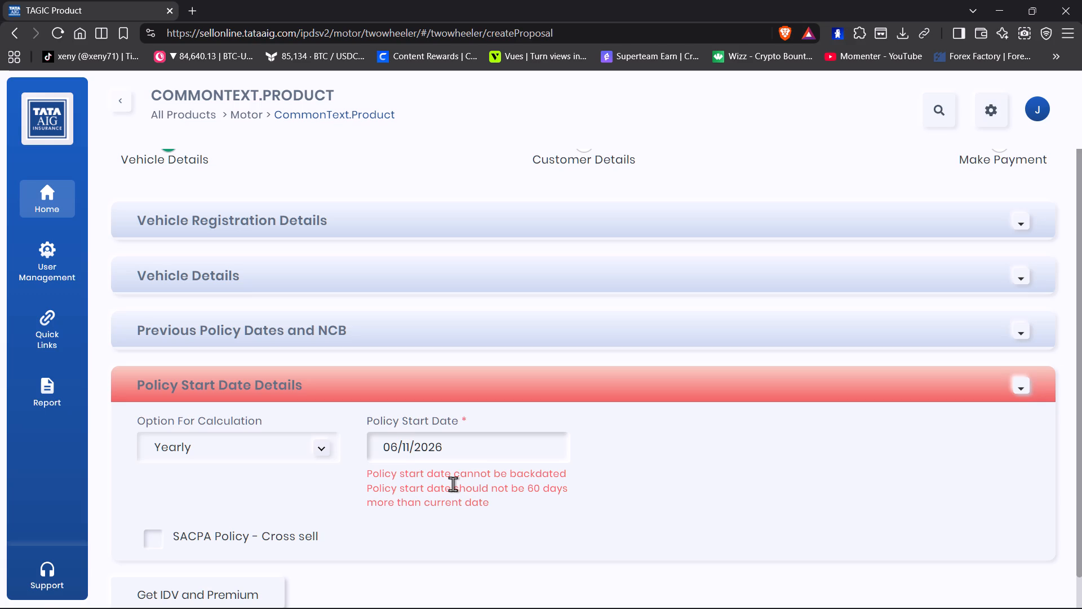
pyautogui.click(399, 444)
pyautogui.press('BackSpace')
pyautogui.press('2')
pyautogui.scroll(-3, 391, 462)
pyautogui.click(240, 546)
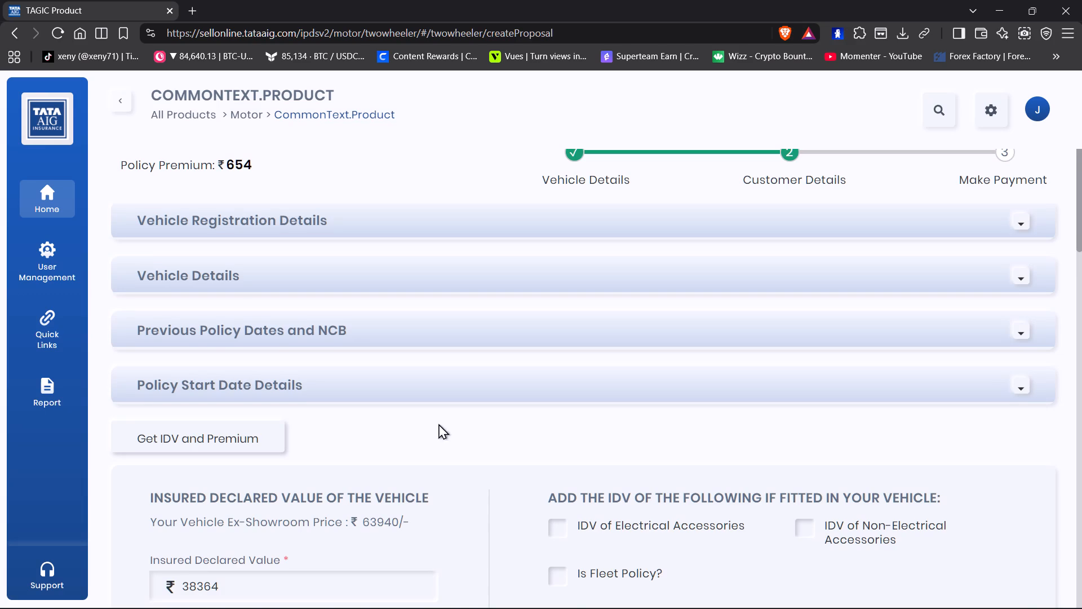
# Examine the insured declared value section and the collapsed proposal sections of the generated quote.
pyautogui.scroll(-3, 337, 423)
pyautogui.scroll(1, 527, 397)
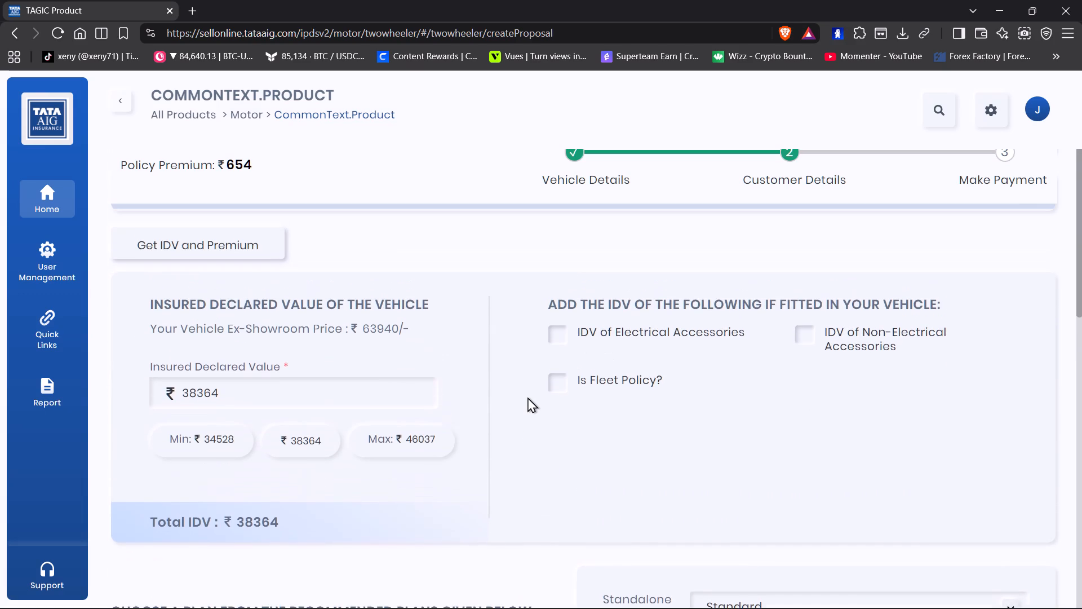
pyautogui.scroll(3, 501, 394)
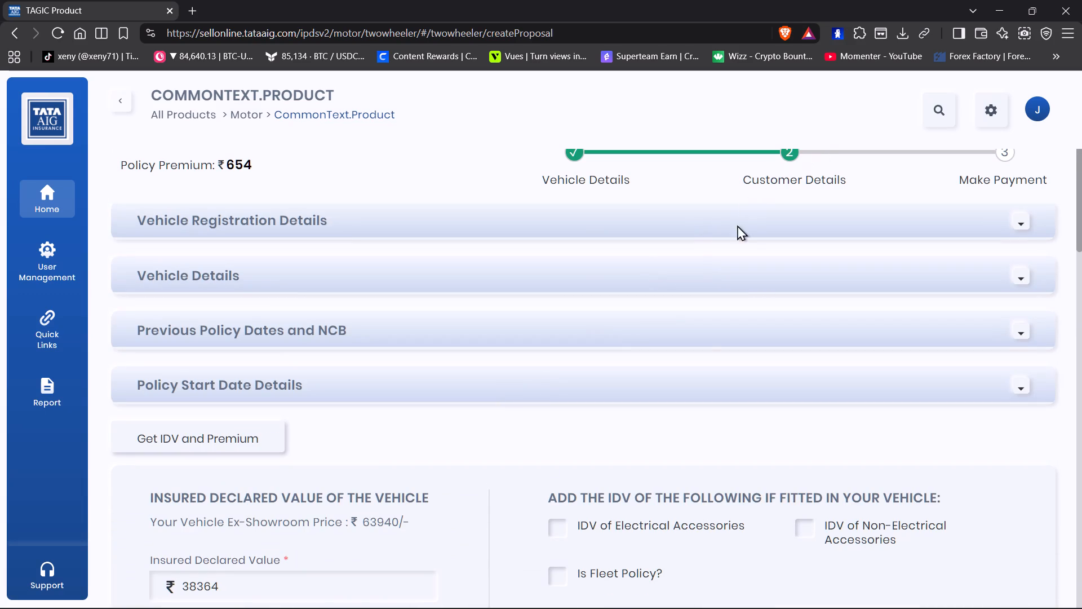
pyautogui.scroll(5, 568, 447)
# Examine the insured declared value section, the Standalone OD plan options and the recommended 1 Year OD plan with its inspection notice.
pyautogui.scroll(-2, 370, 387)
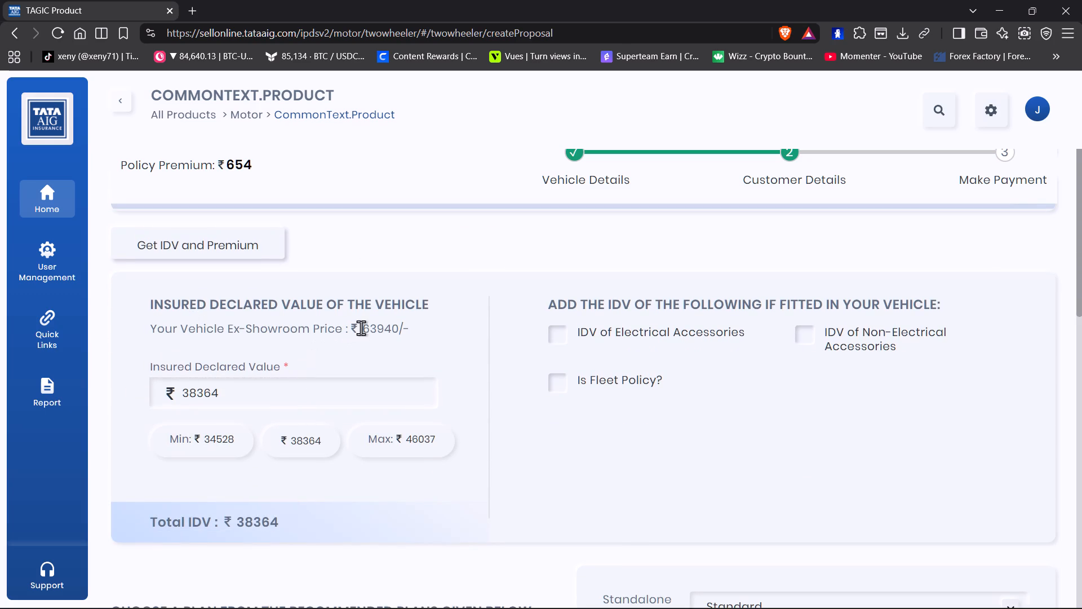
pyautogui.moveTo(361, 328); pyautogui.dragTo(428, 327)
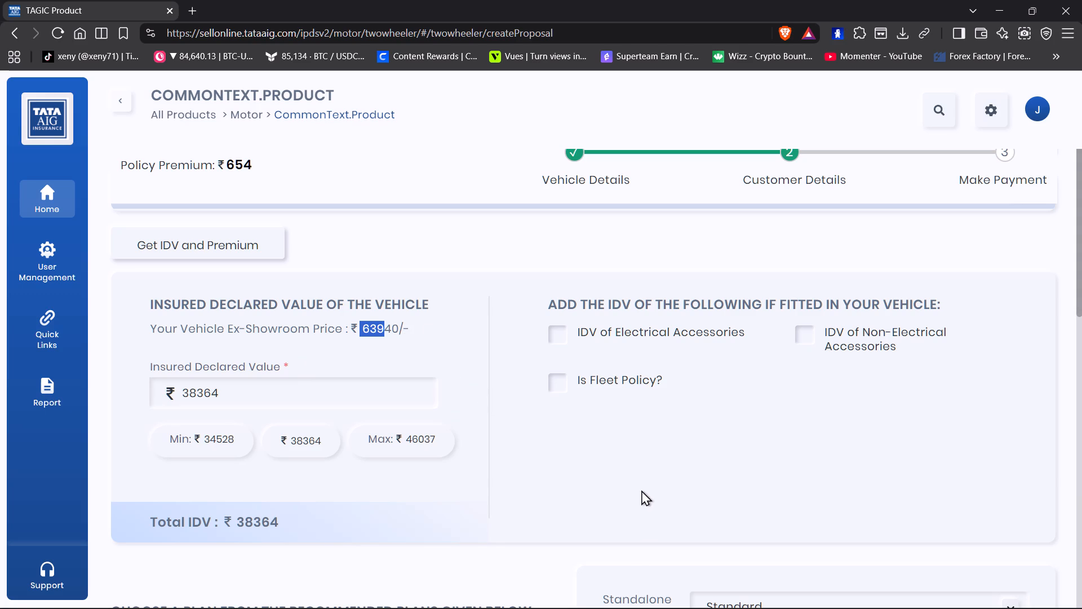
pyautogui.click(647, 482)
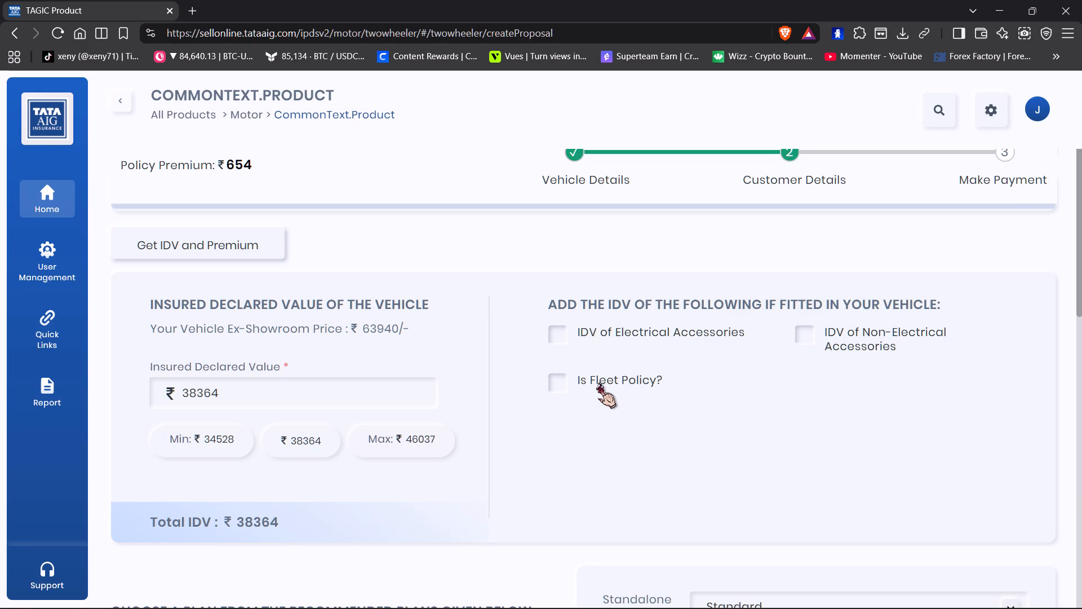
pyautogui.scroll(-3, 599, 350)
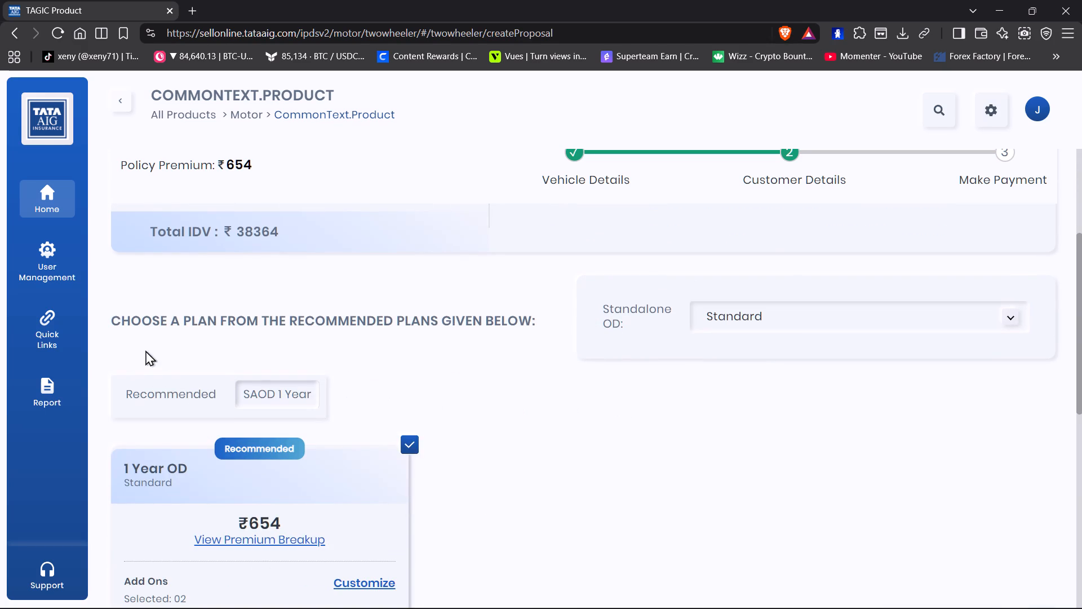
pyautogui.moveTo(137, 321); pyautogui.dragTo(546, 316)
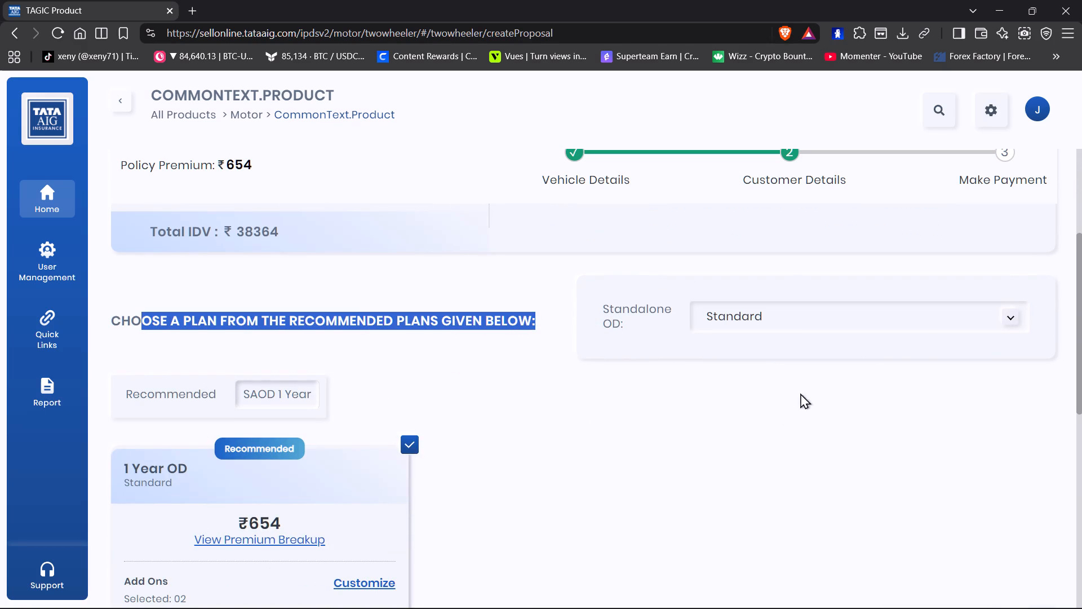
pyautogui.click(1007, 319)
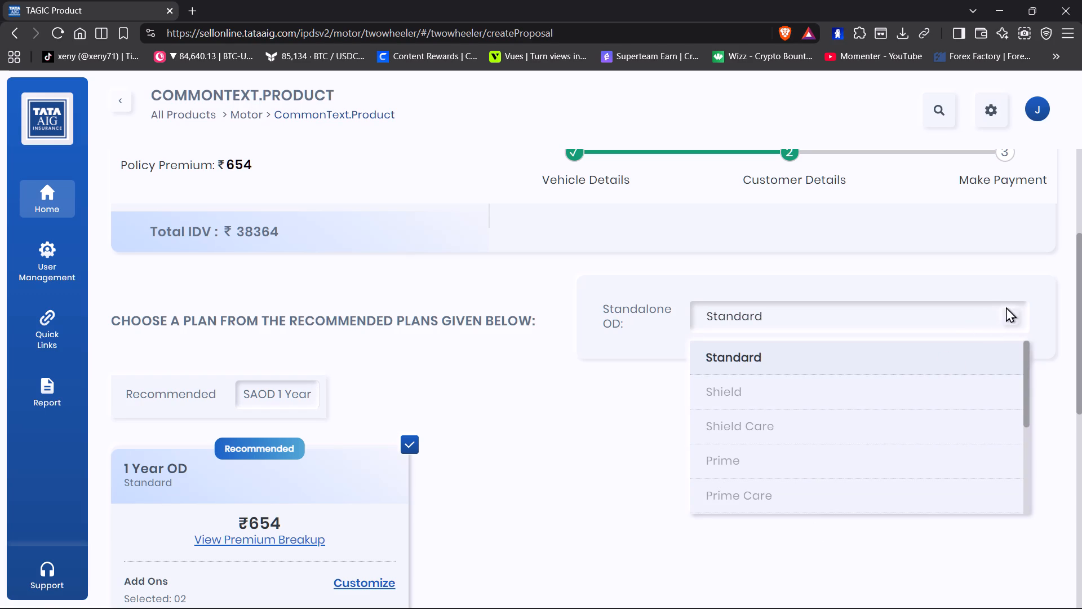
pyautogui.click(1006, 307)
pyautogui.click(880, 358)
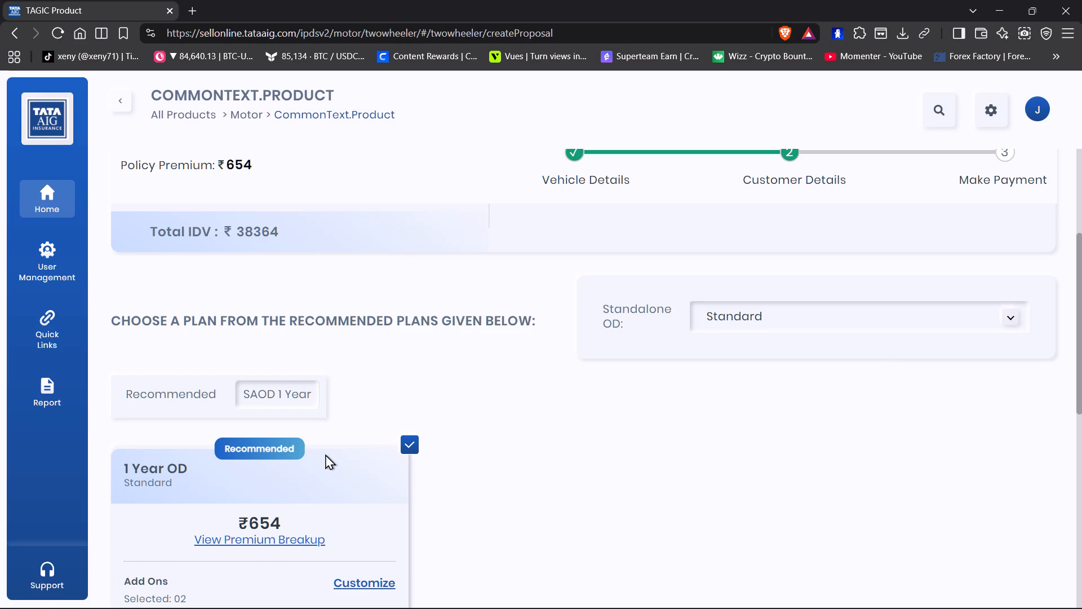
pyautogui.scroll(-2, 318, 457)
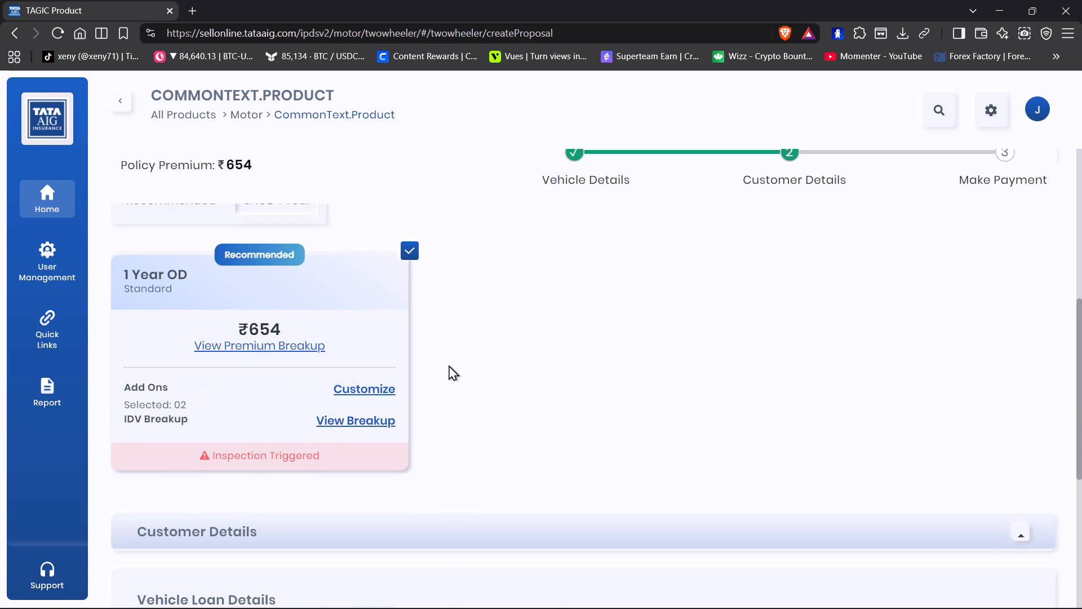
pyautogui.scroll(1, 449, 365)
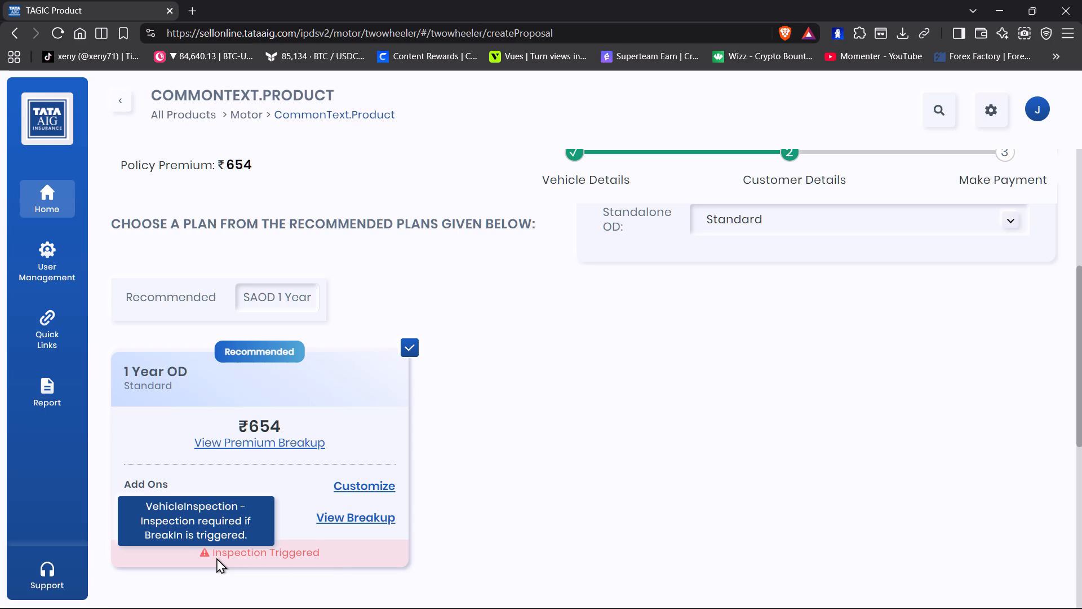
pyautogui.scroll(-2, 420, 378)
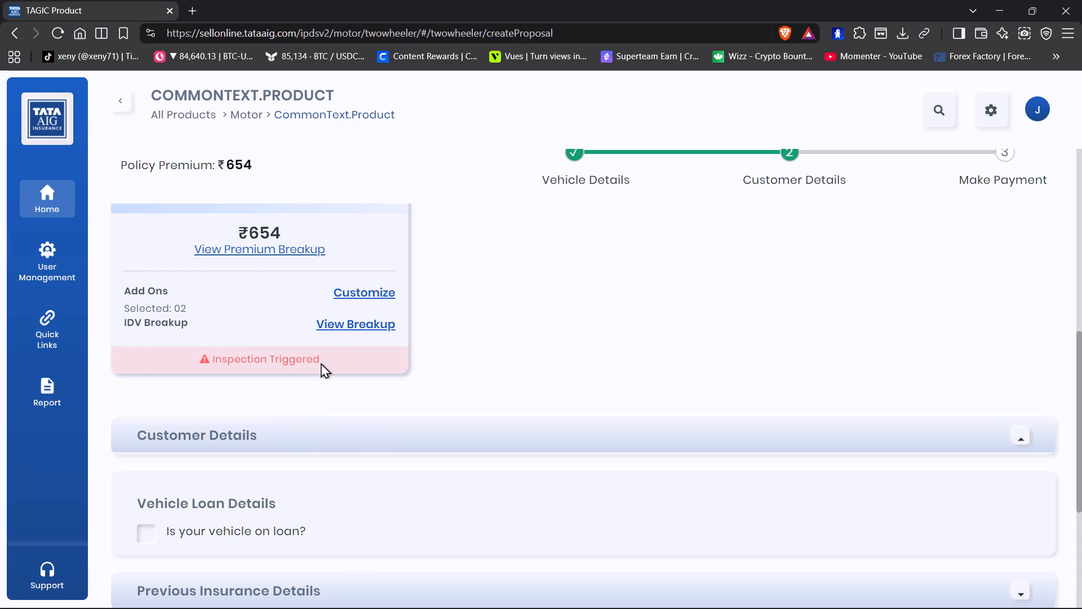
# View the IDV breakup of the 1 Year OD Standard plan and close it.
pyautogui.click(363, 323)
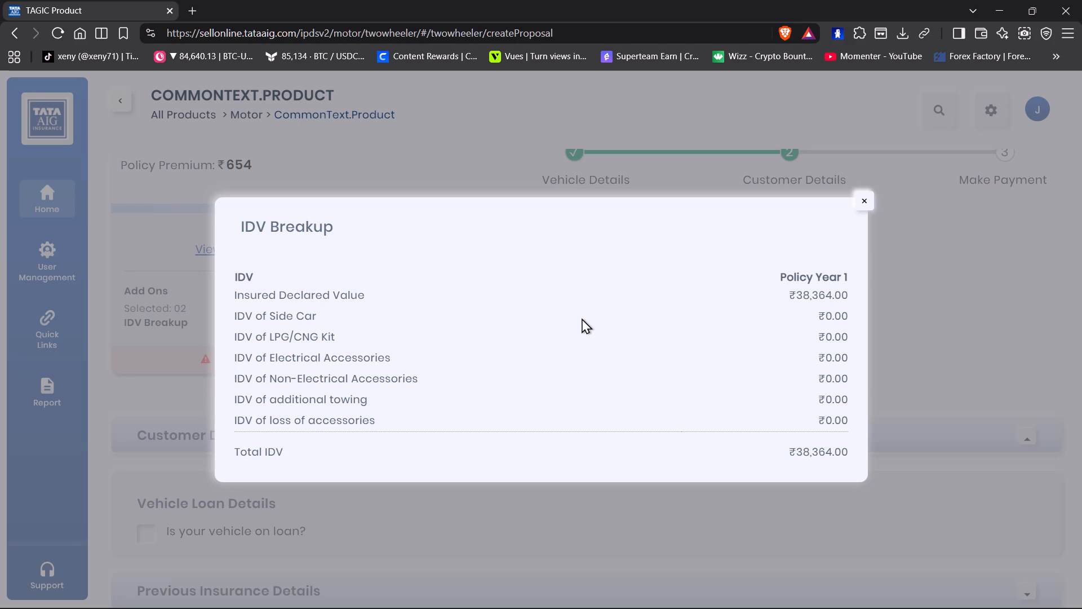
pyautogui.scroll(-3, 510, 341)
pyautogui.click(864, 197)
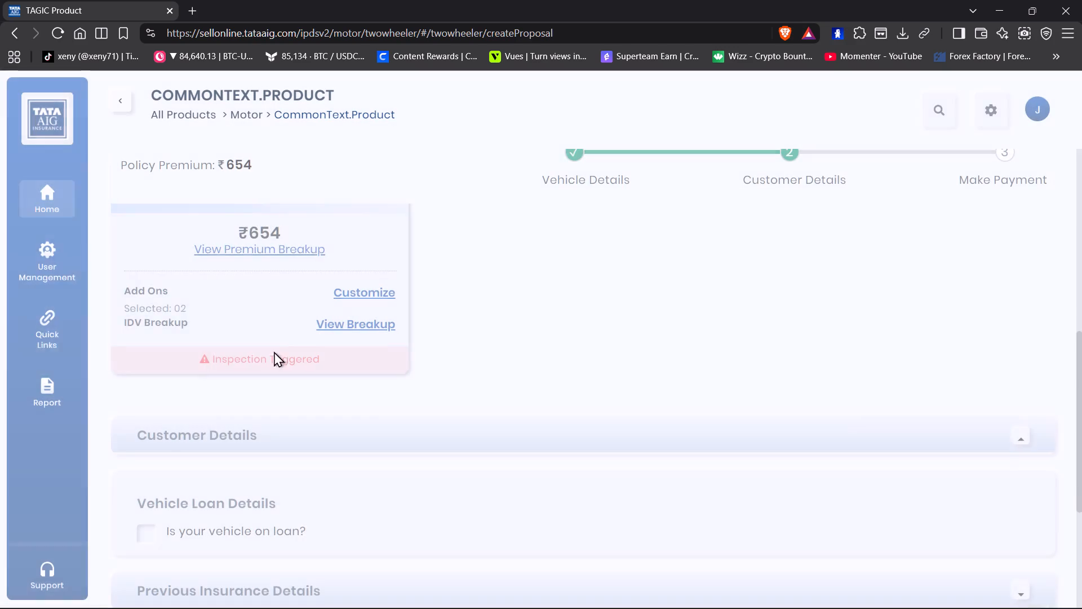
# Look over the loan and inspection details, leaving them blank, and try to review and finalize the proposal.
pyautogui.scroll(-2, 465, 352)
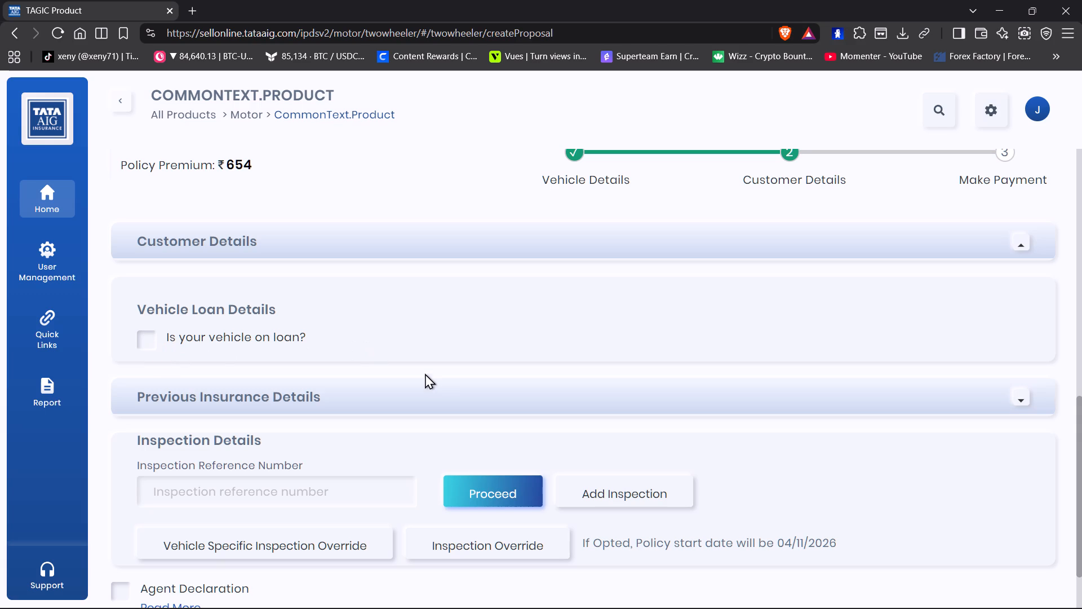
pyautogui.scroll(-1, 598, 370)
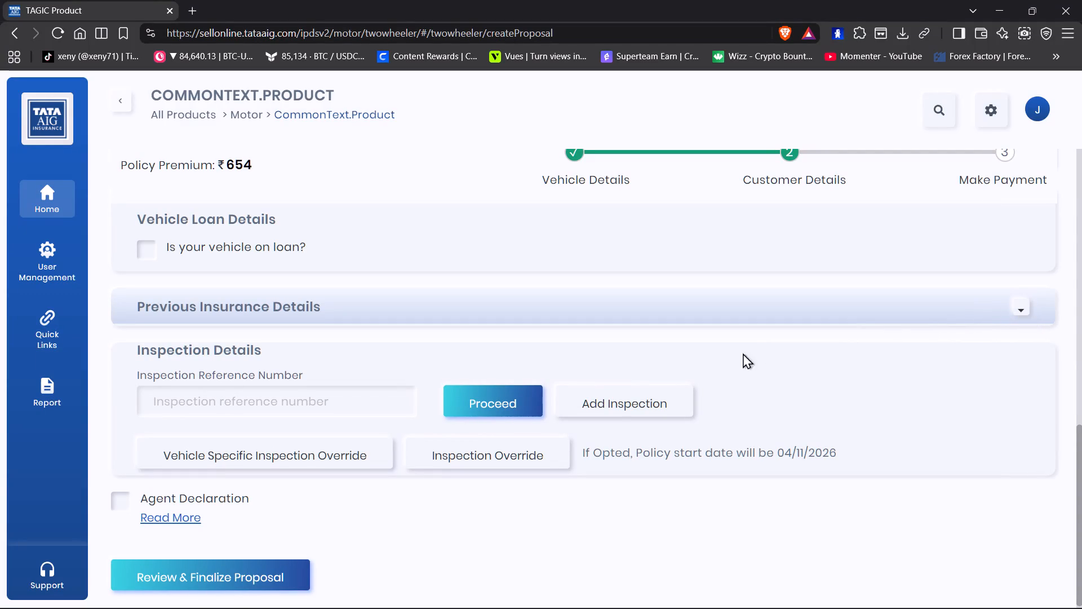
pyautogui.click(214, 400)
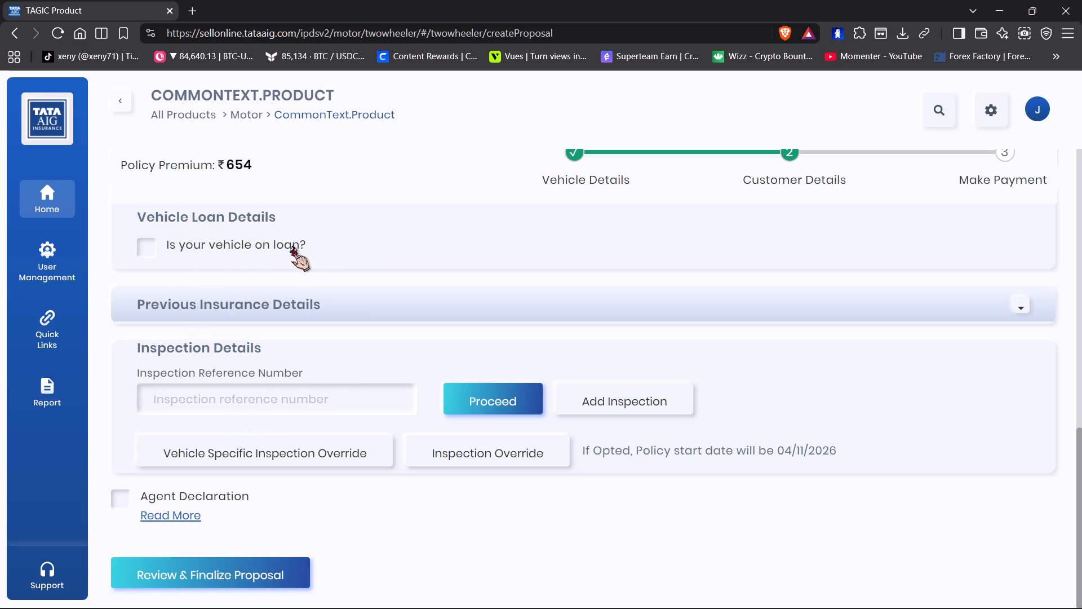
pyautogui.scroll(-5, 304, 307)
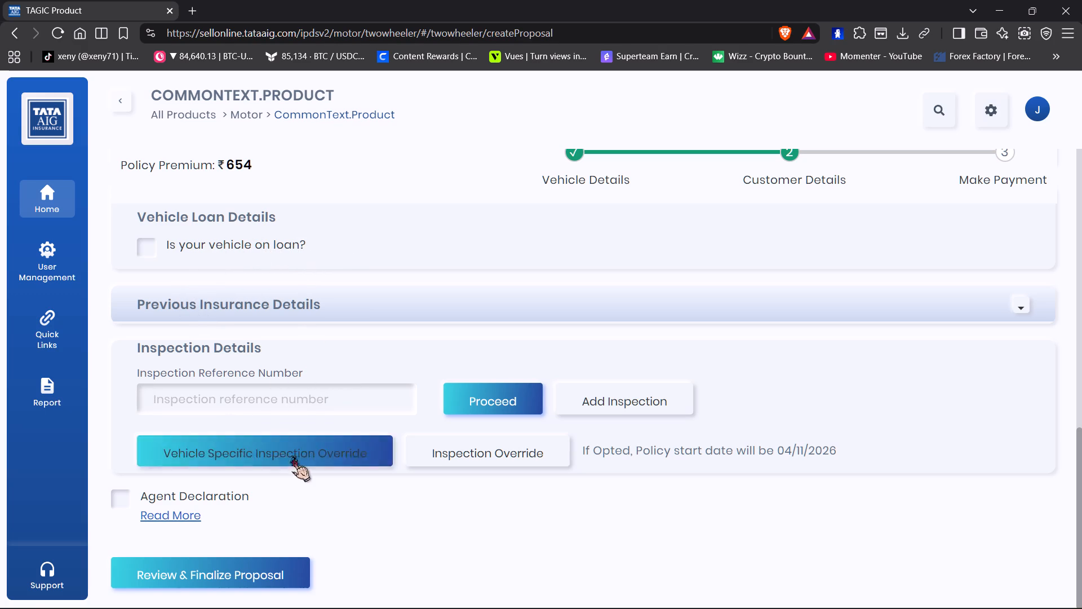
pyautogui.click(222, 570)
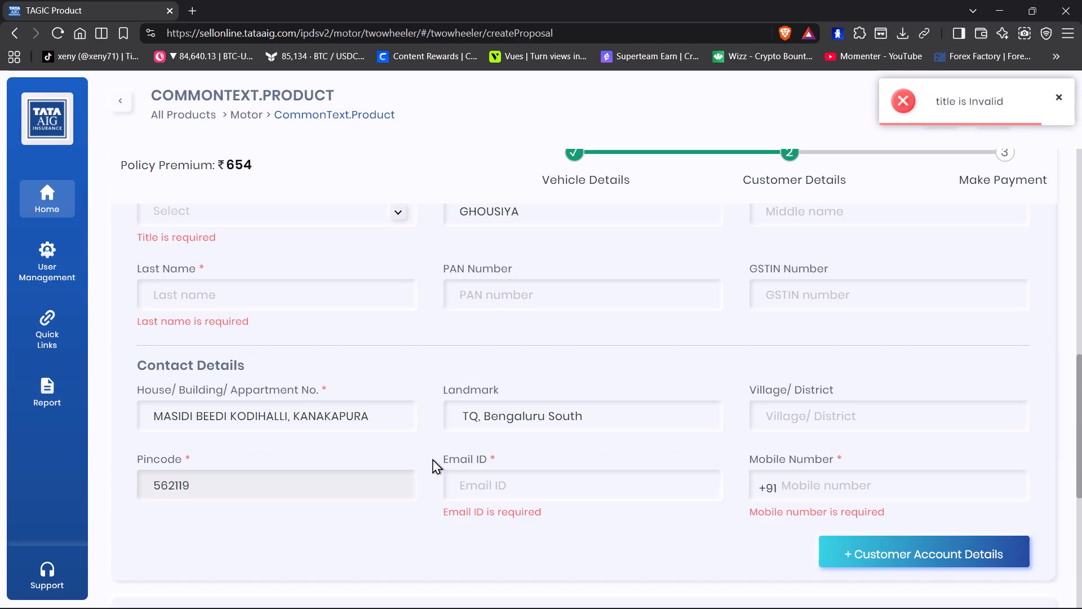
# Set the customer's title to Mr in the Customer Details section.
pyautogui.scroll(2, 402, 468)
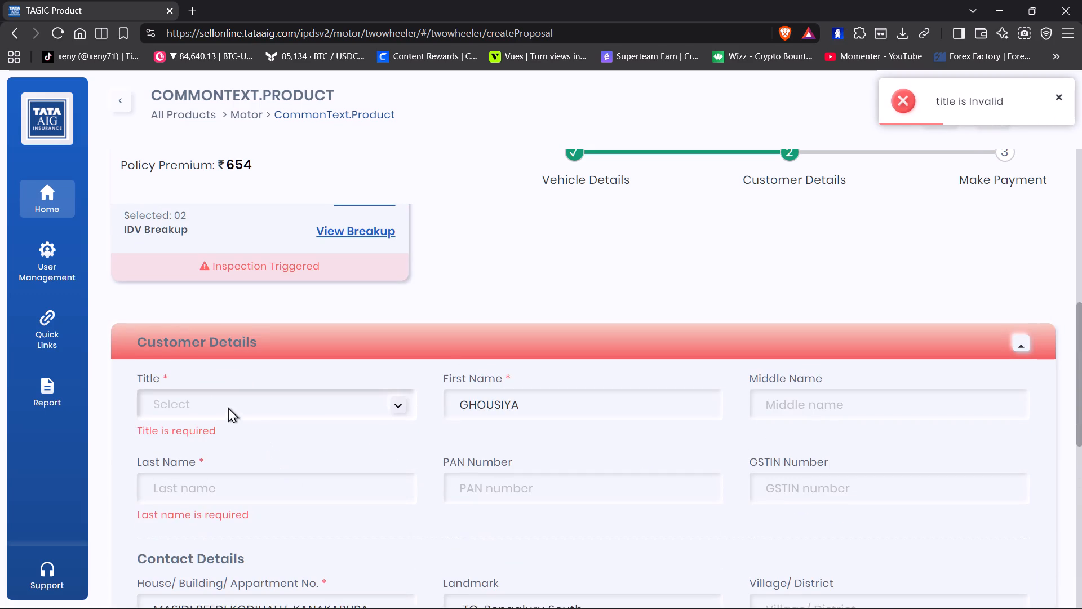
pyautogui.click(258, 407)
pyautogui.click(223, 441)
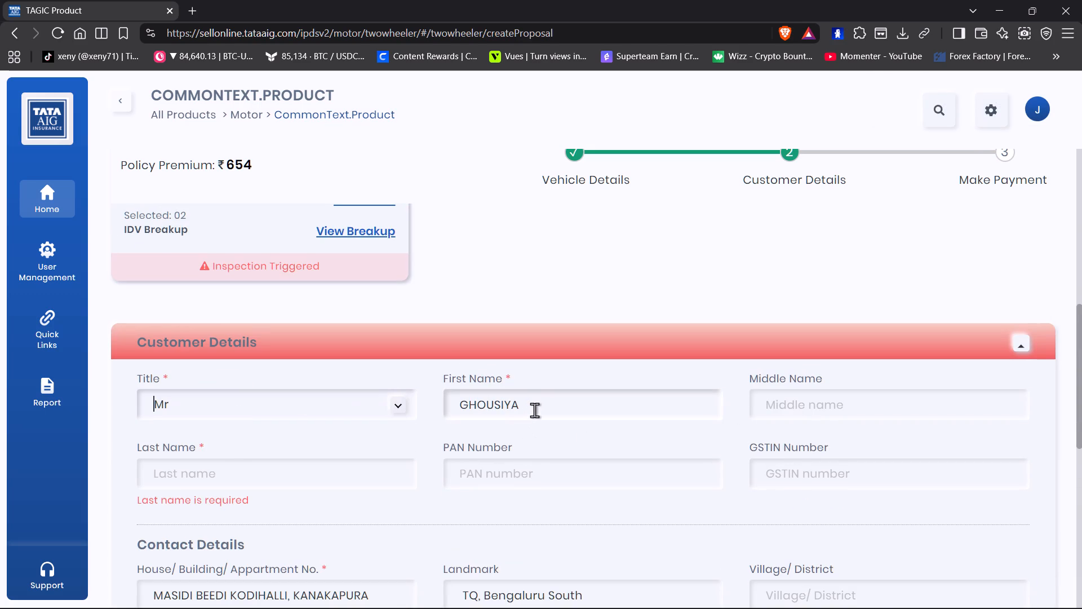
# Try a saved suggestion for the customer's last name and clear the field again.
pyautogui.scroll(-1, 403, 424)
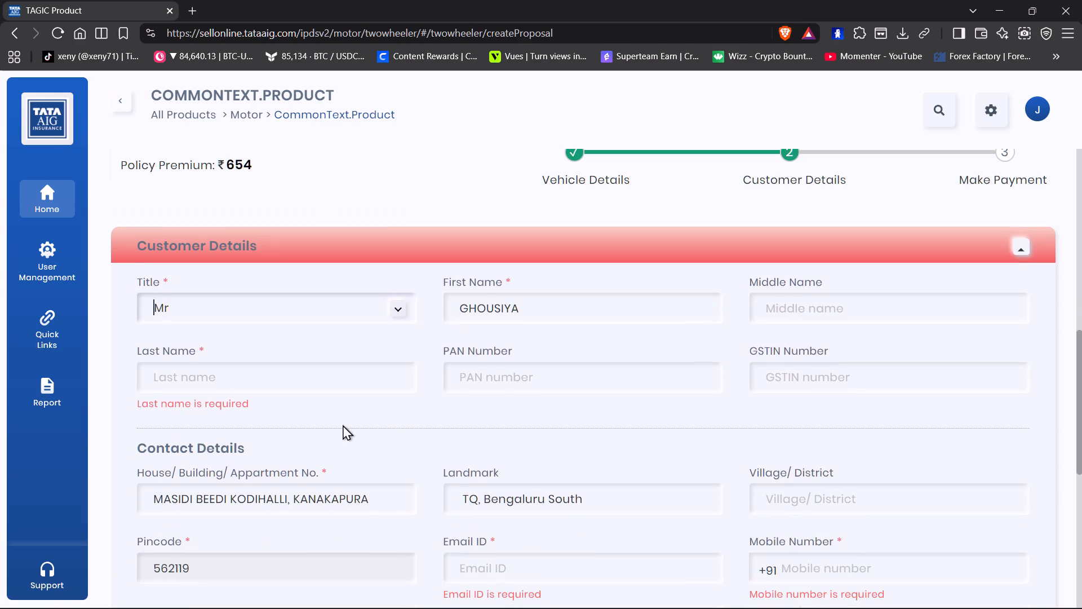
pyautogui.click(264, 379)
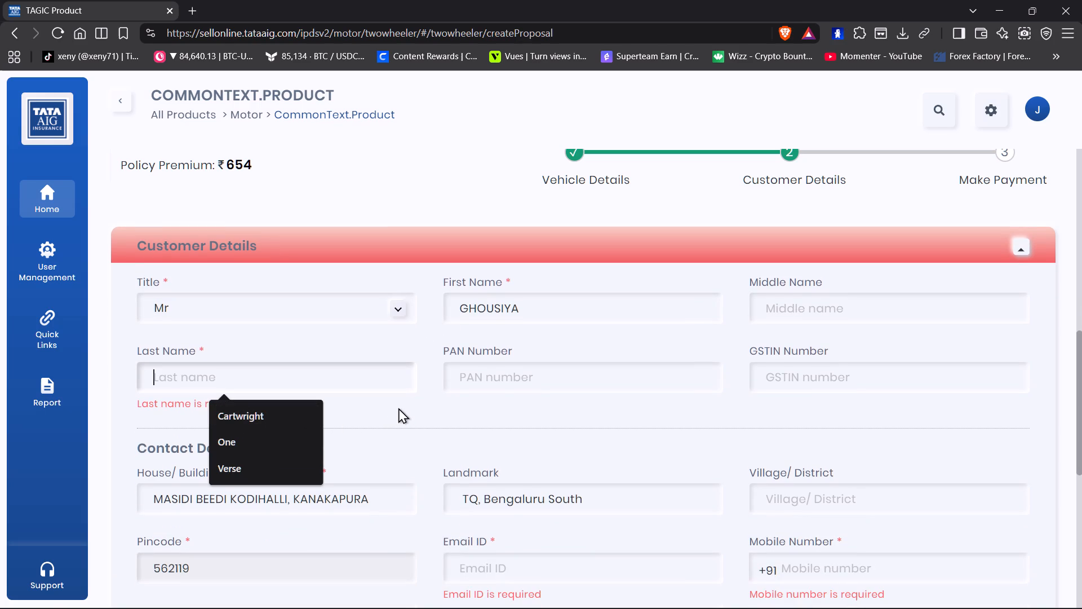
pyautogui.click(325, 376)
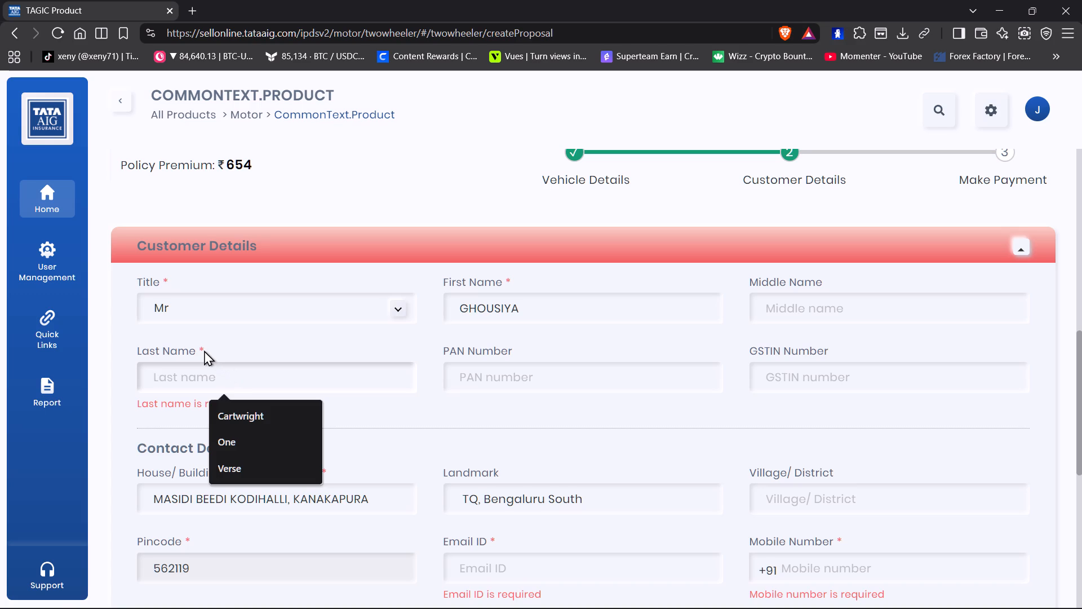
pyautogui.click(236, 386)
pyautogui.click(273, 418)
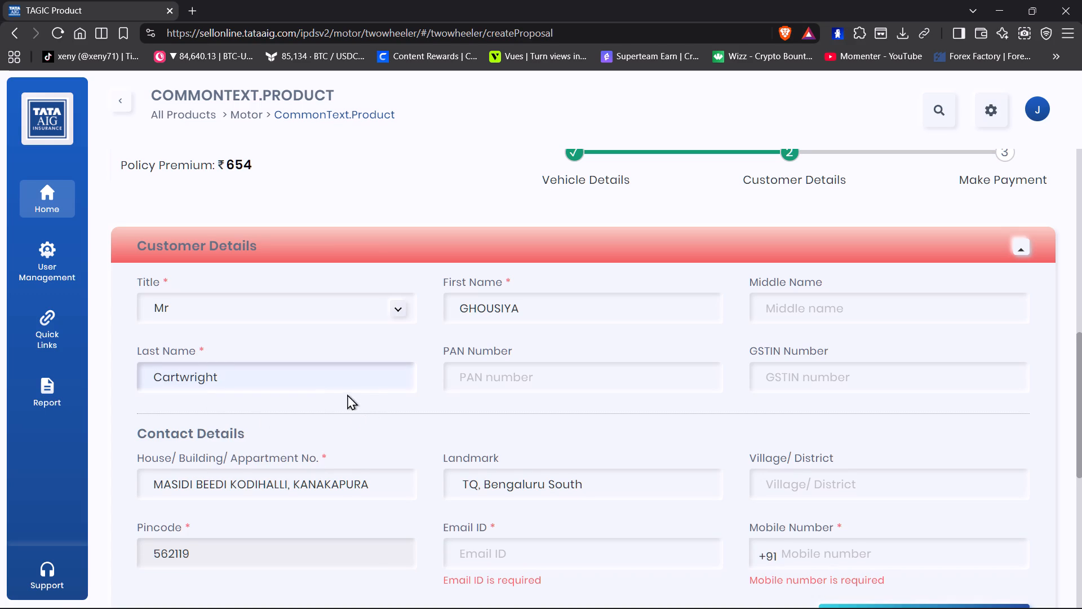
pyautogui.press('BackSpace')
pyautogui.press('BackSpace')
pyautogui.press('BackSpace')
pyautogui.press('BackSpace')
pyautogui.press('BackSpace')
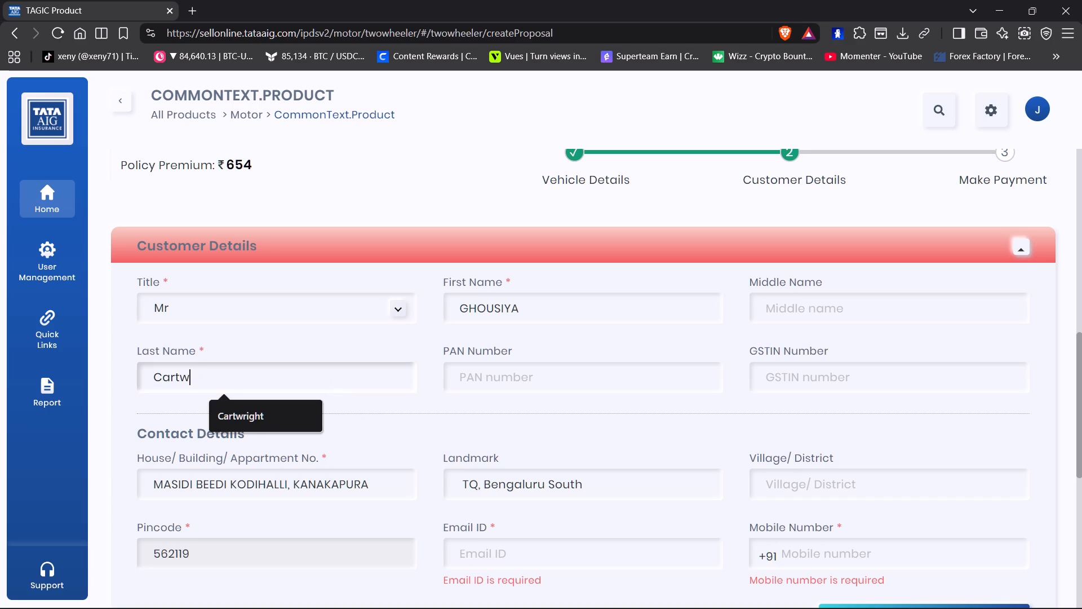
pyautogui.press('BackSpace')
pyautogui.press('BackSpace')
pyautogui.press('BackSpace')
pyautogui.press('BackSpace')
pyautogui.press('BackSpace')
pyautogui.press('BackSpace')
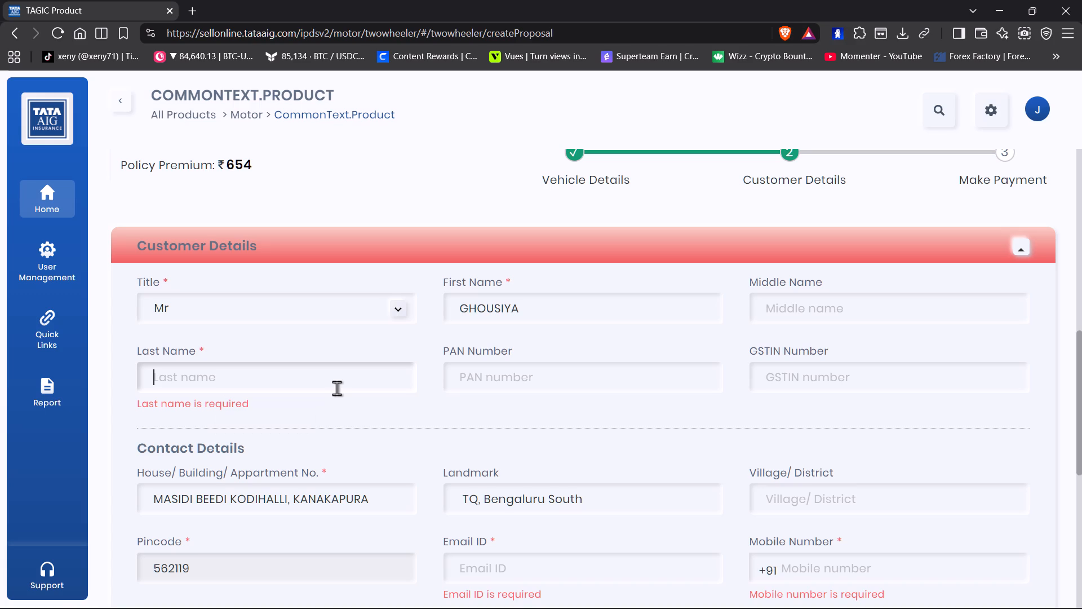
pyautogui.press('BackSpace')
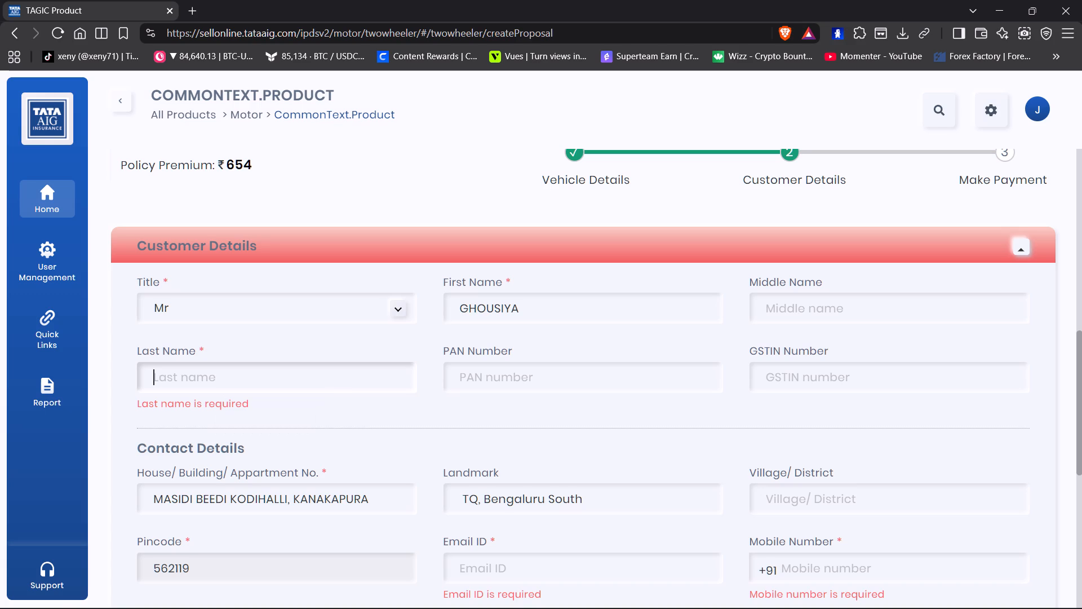
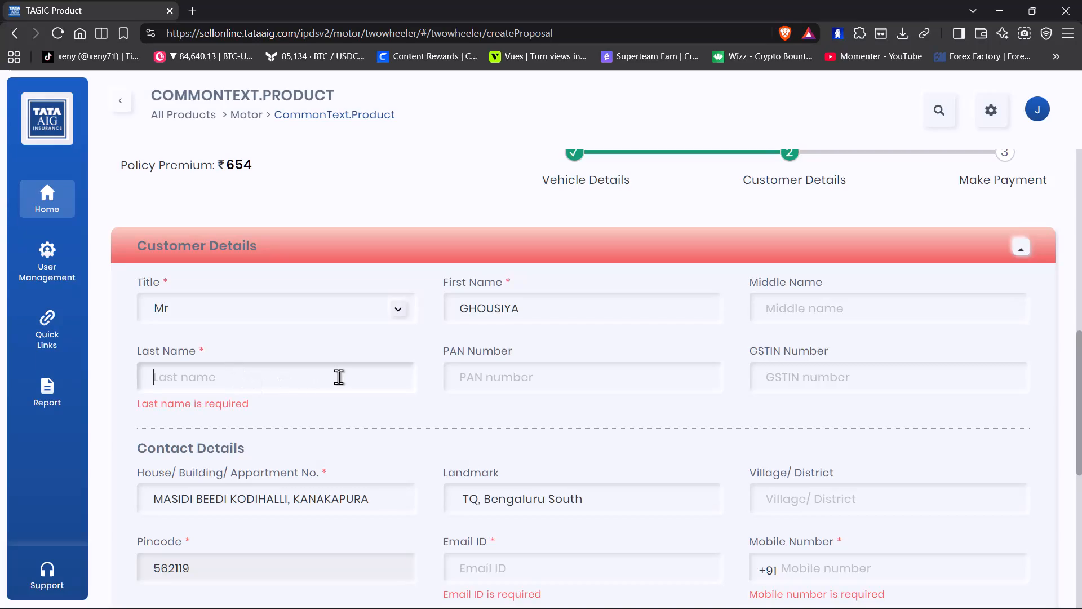
# Fill in the customer's last name in the Customer Details section using the first saved suggestion.
pyautogui.click(338, 377)
pyautogui.click(229, 409)
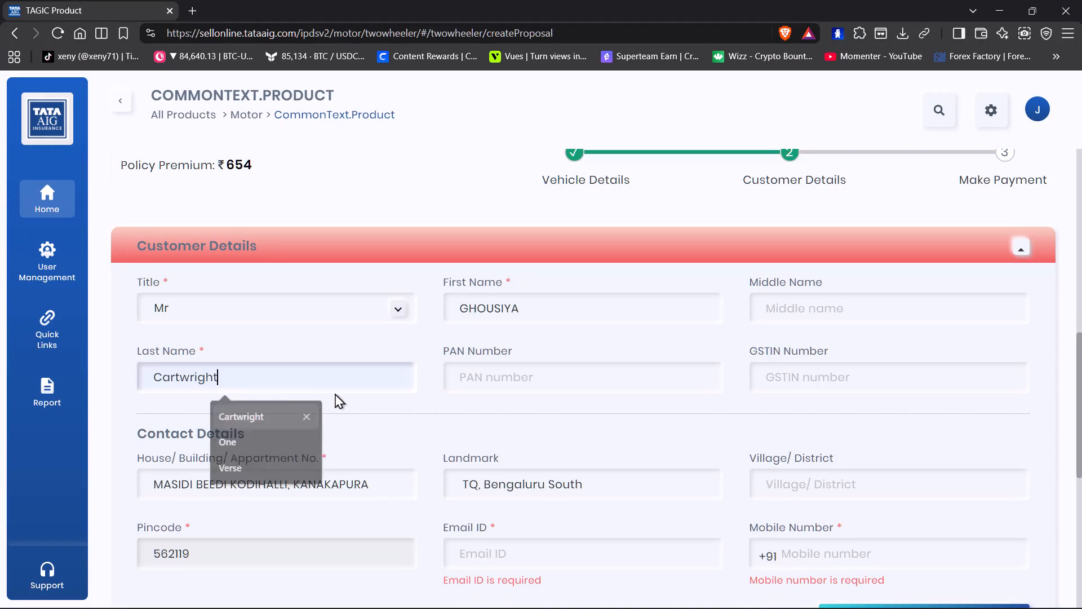
# Start filling in the customer's required Email ID in the Contact Details section.
pyautogui.scroll(-2, 456, 399)
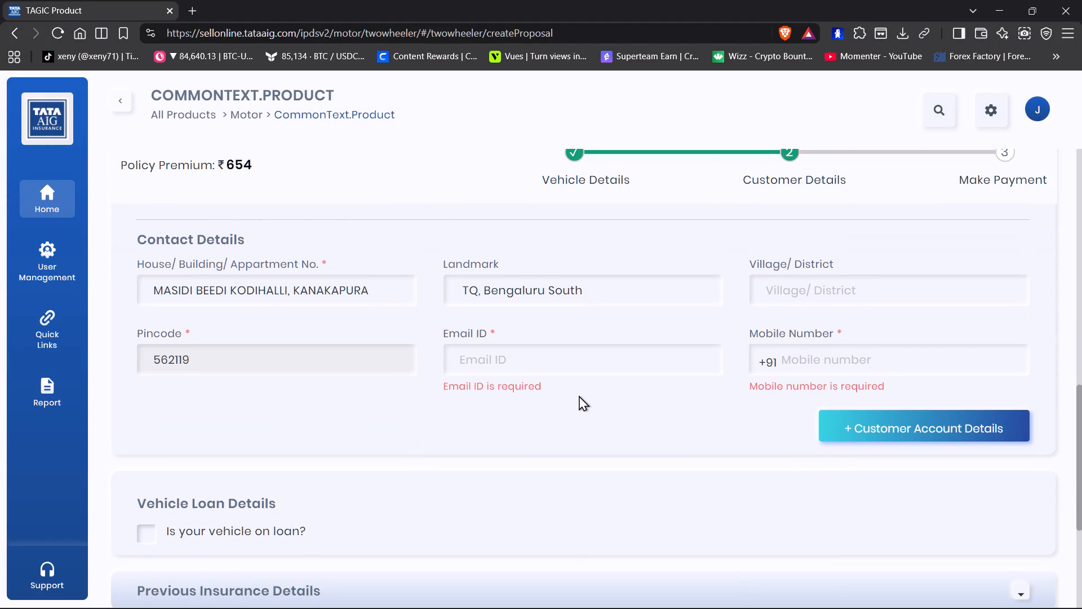
pyautogui.click(574, 367)
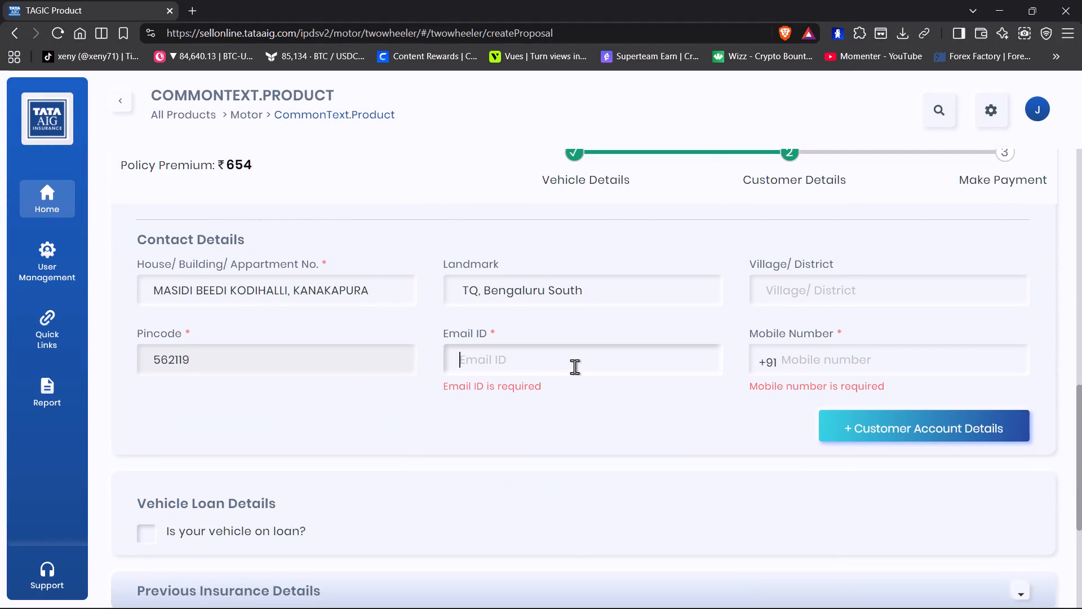
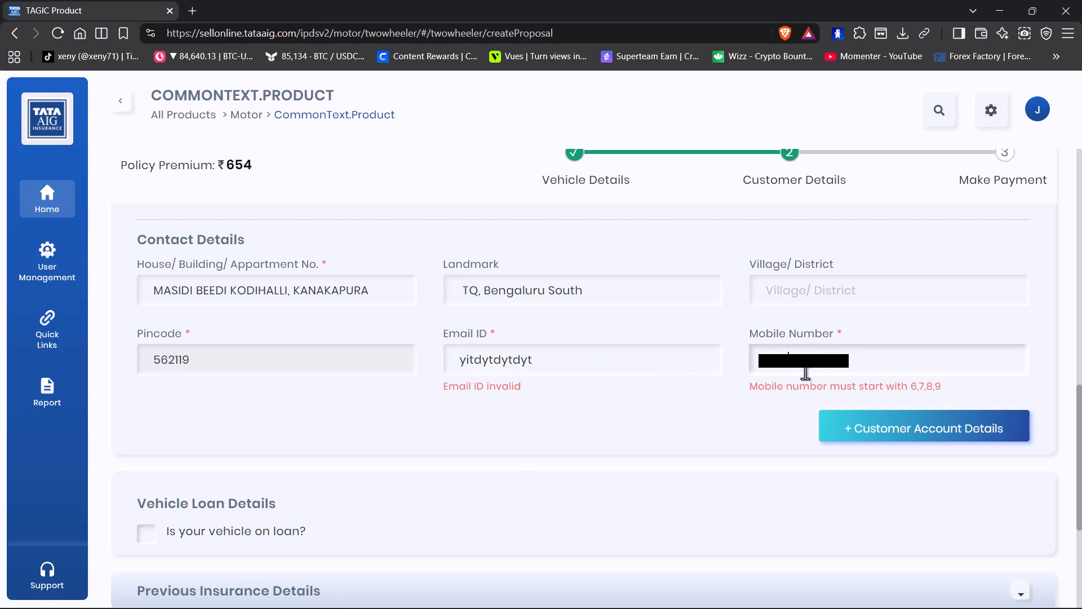
# Correct and complete the customer's mobile number in the Contact Details section.
pyautogui.press('BackSpace')
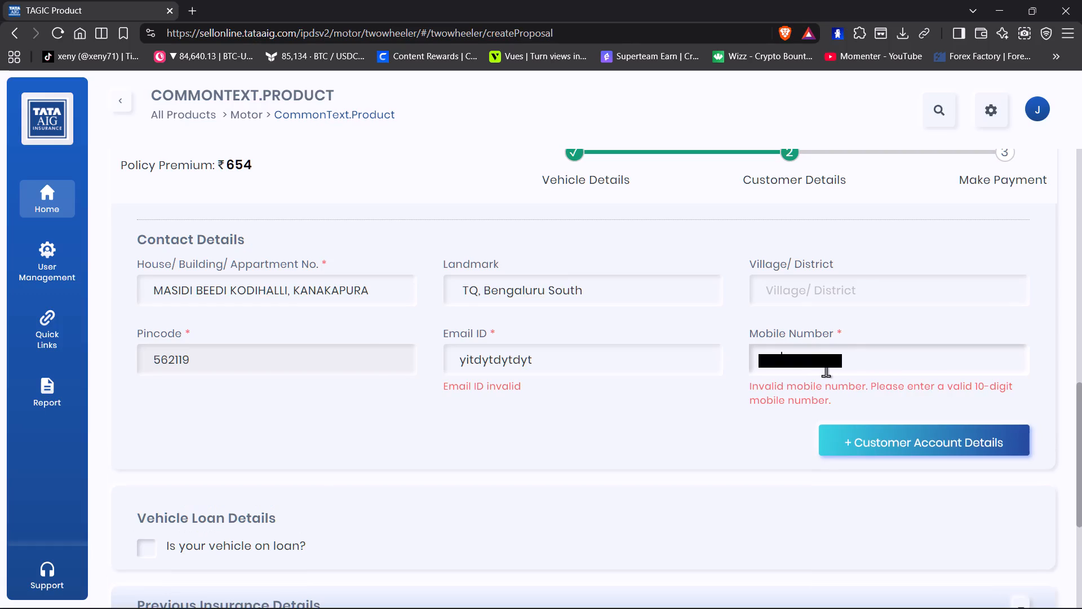
pyautogui.click(839, 364)
pyautogui.write('09')
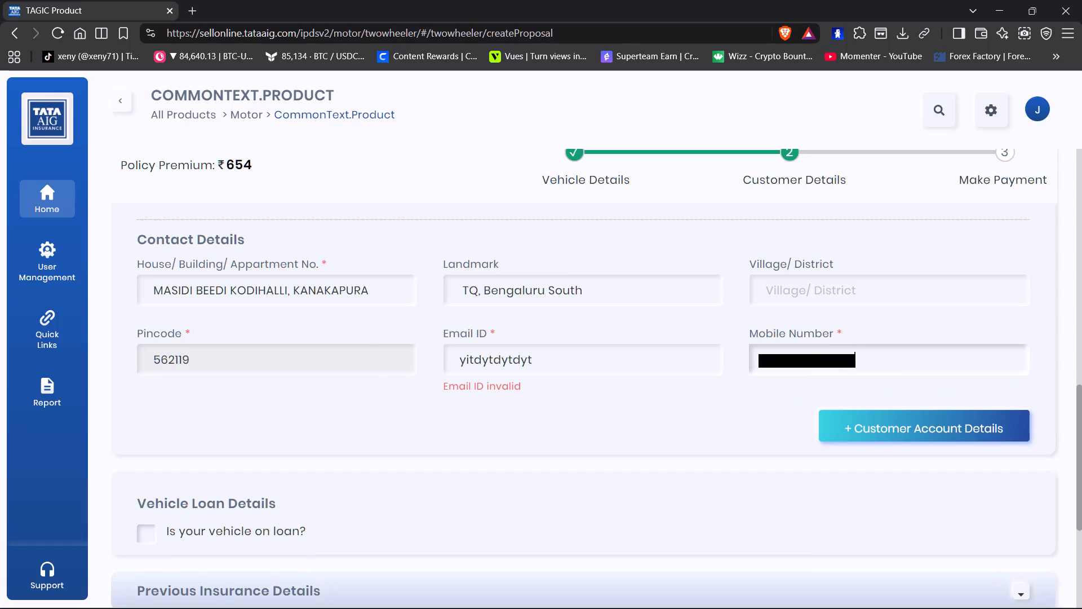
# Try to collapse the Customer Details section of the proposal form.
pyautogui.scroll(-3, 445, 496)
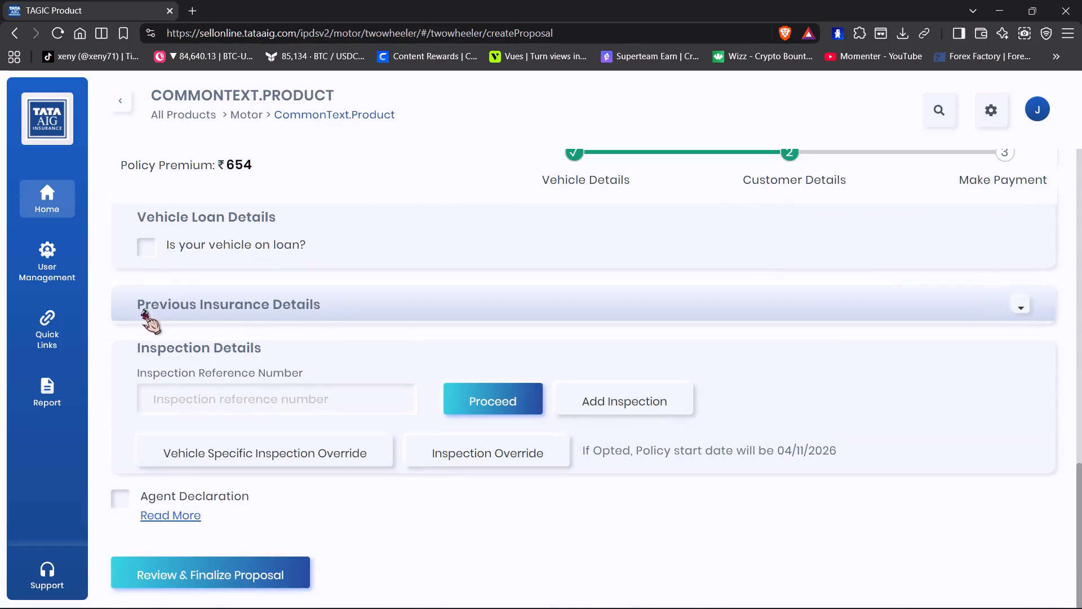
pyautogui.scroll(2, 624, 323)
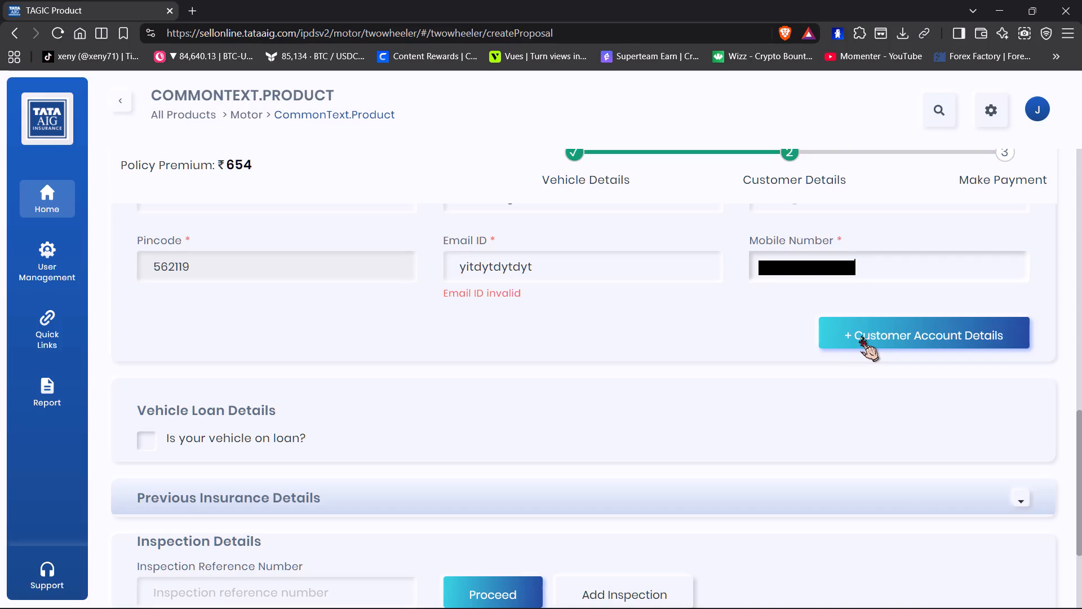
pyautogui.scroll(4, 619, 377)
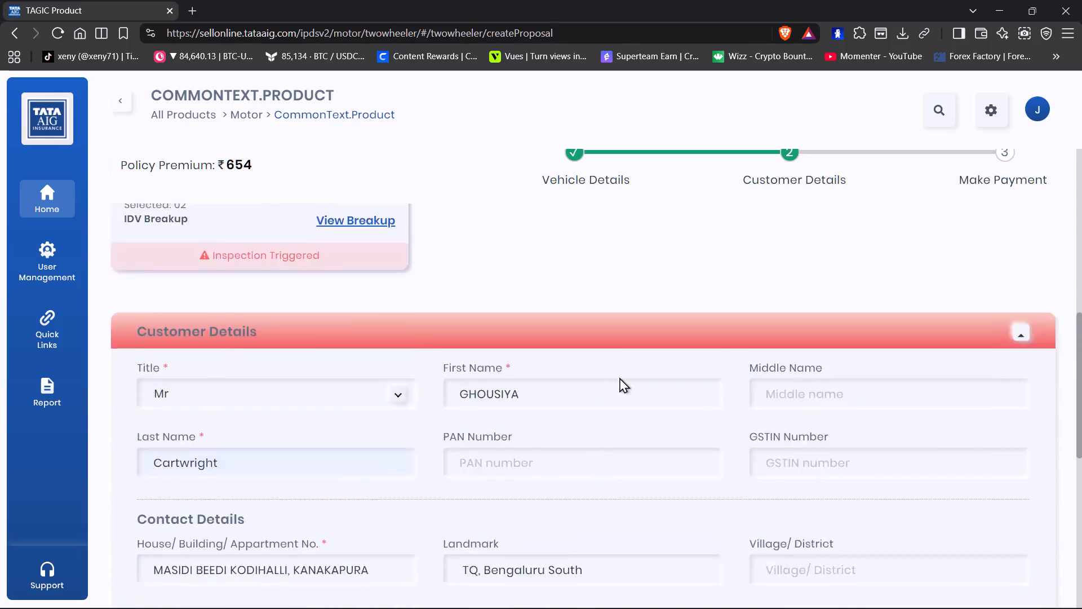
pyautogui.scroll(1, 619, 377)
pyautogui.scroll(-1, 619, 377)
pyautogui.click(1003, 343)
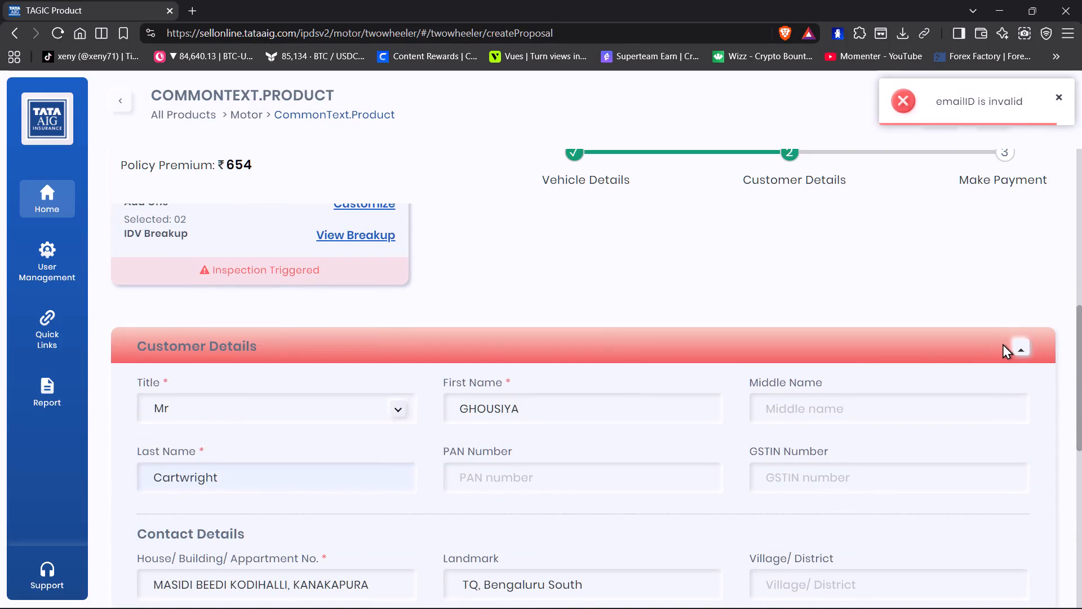
# Complete the customer's Email ID in the Contact Details section by adding the gmail.com domain.
pyautogui.scroll(-3, 390, 368)
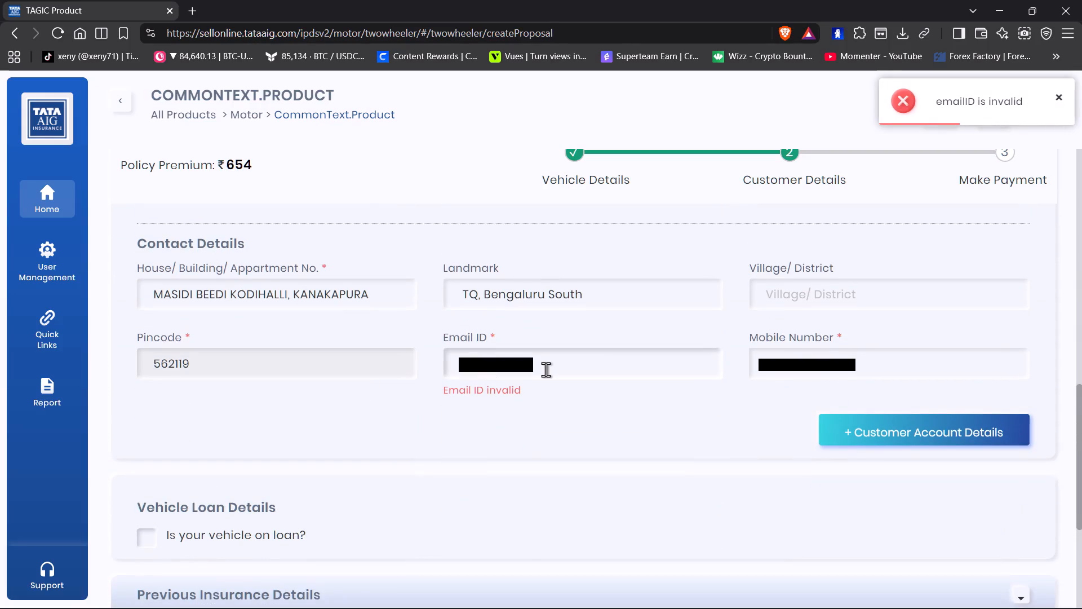
pyautogui.click(546, 369)
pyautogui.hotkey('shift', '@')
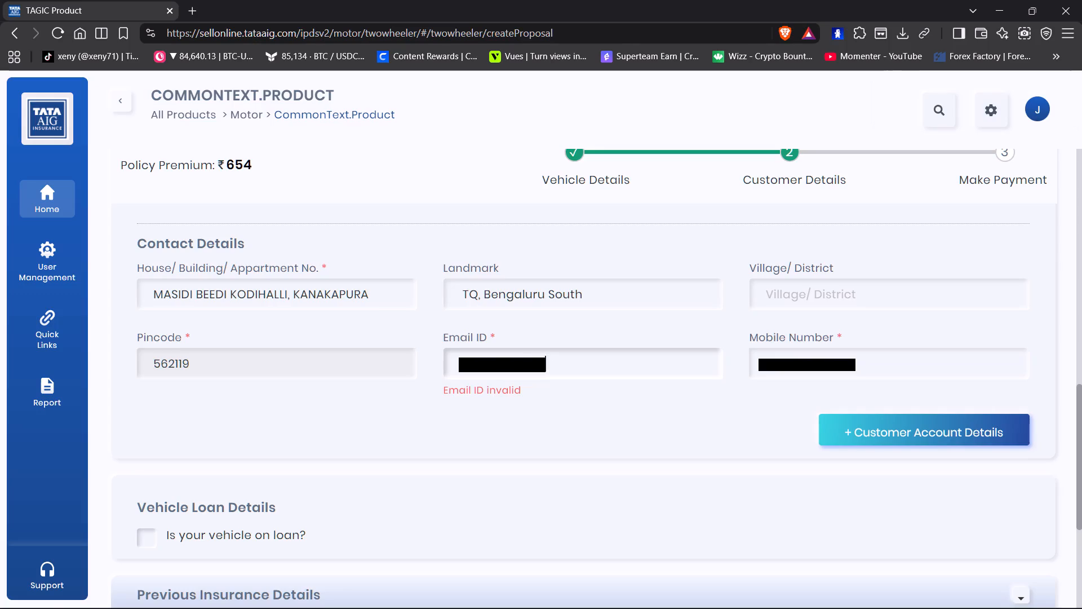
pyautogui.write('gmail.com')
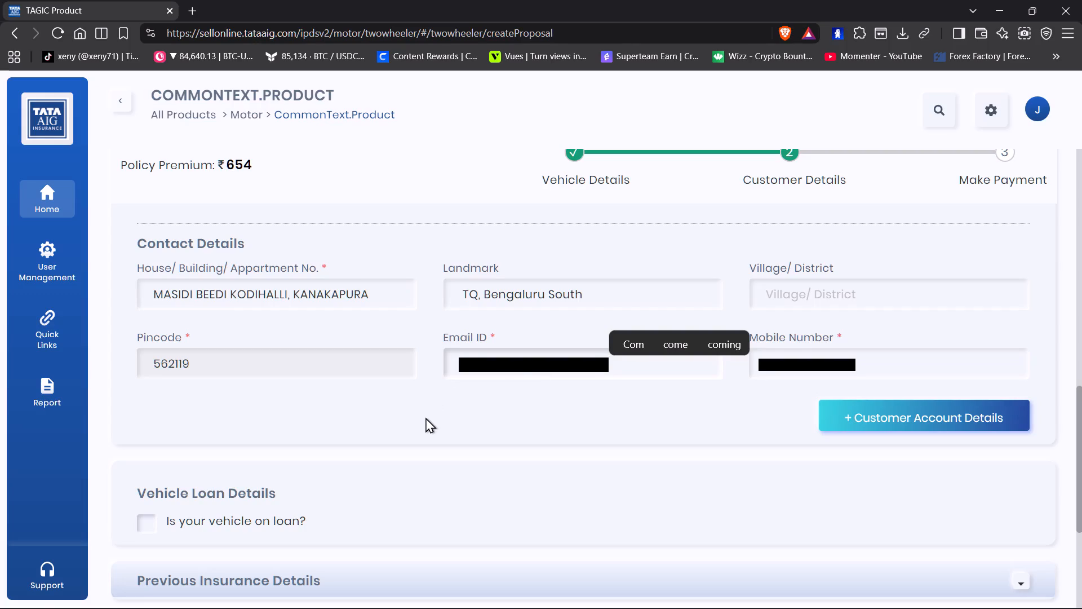
# Check the filled-in proposal sections and try to proceed with Review & Finalize Proposal.
pyautogui.scroll(3, 436, 425)
pyautogui.scroll(-1, 484, 417)
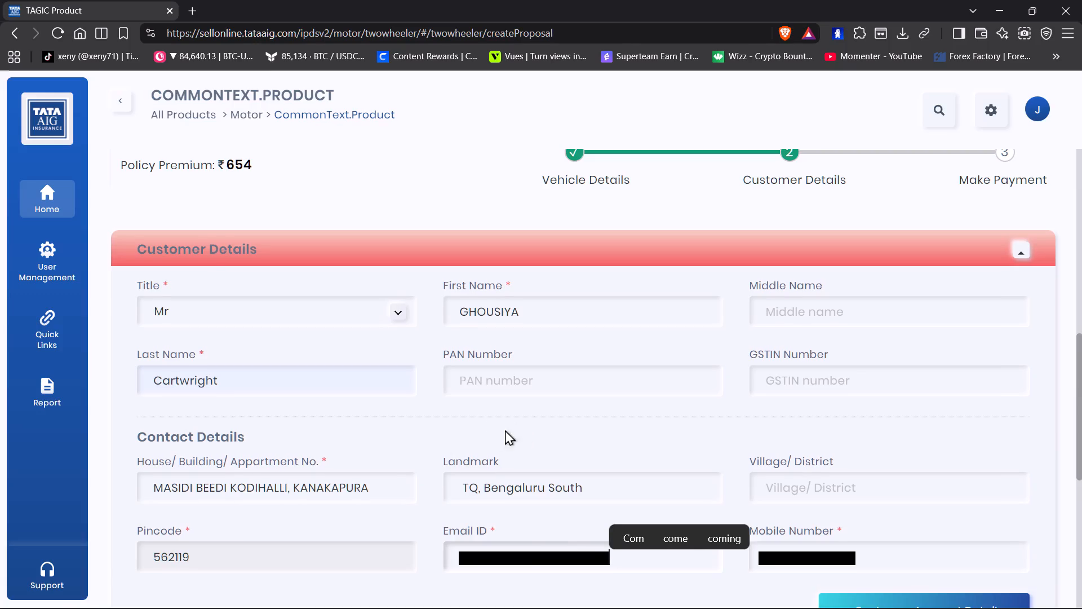
pyautogui.scroll(-2, 473, 435)
pyautogui.scroll(2, 477, 466)
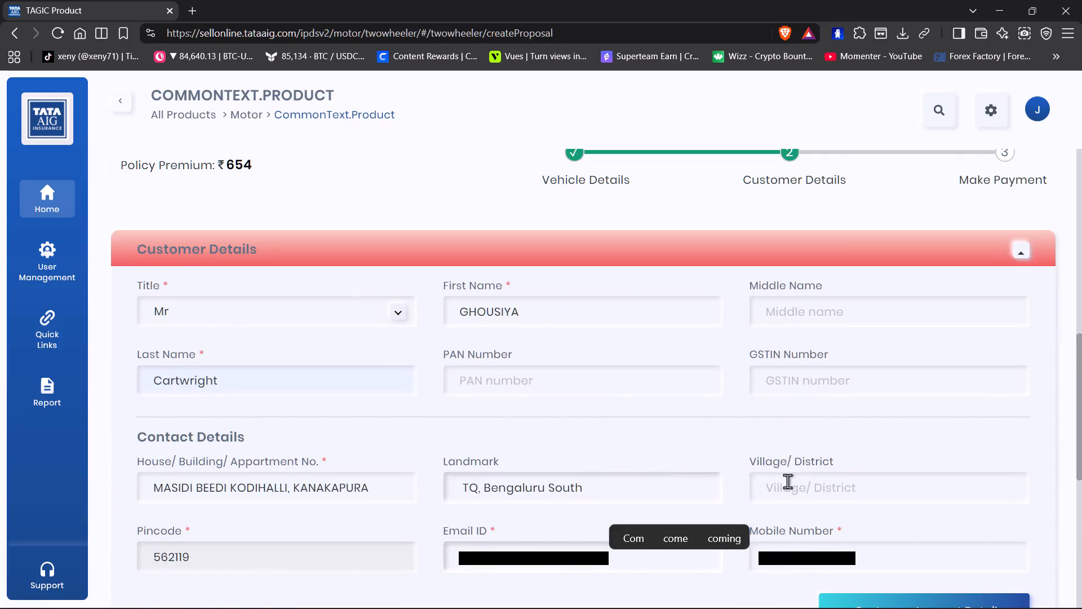
pyautogui.click(796, 488)
pyautogui.scroll(-5, 260, 499)
pyautogui.scroll(2, 387, 369)
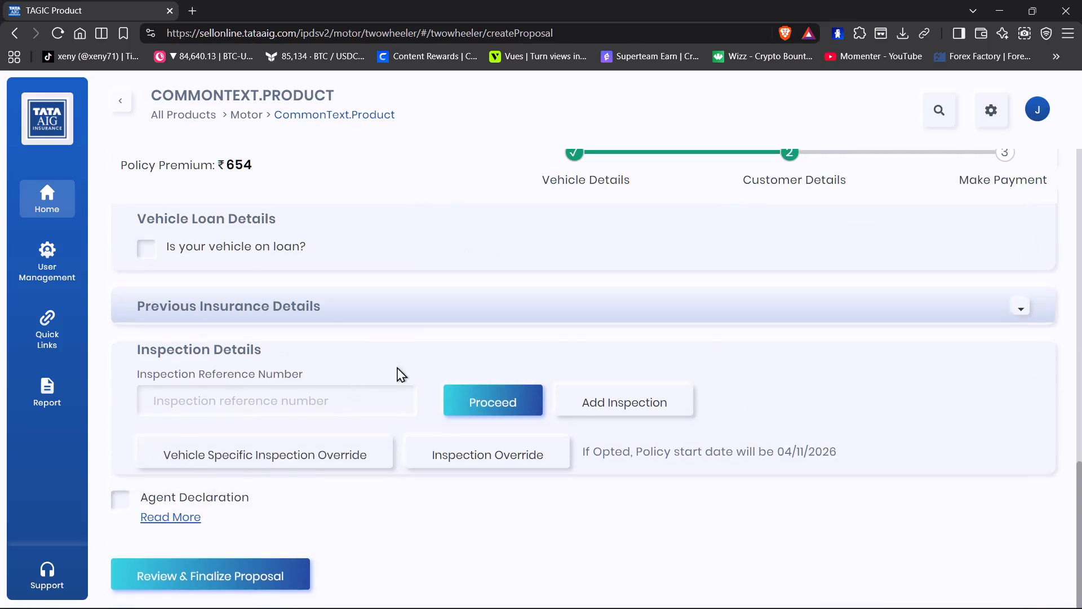
pyautogui.scroll(2, 397, 367)
pyautogui.scroll(-4, 413, 504)
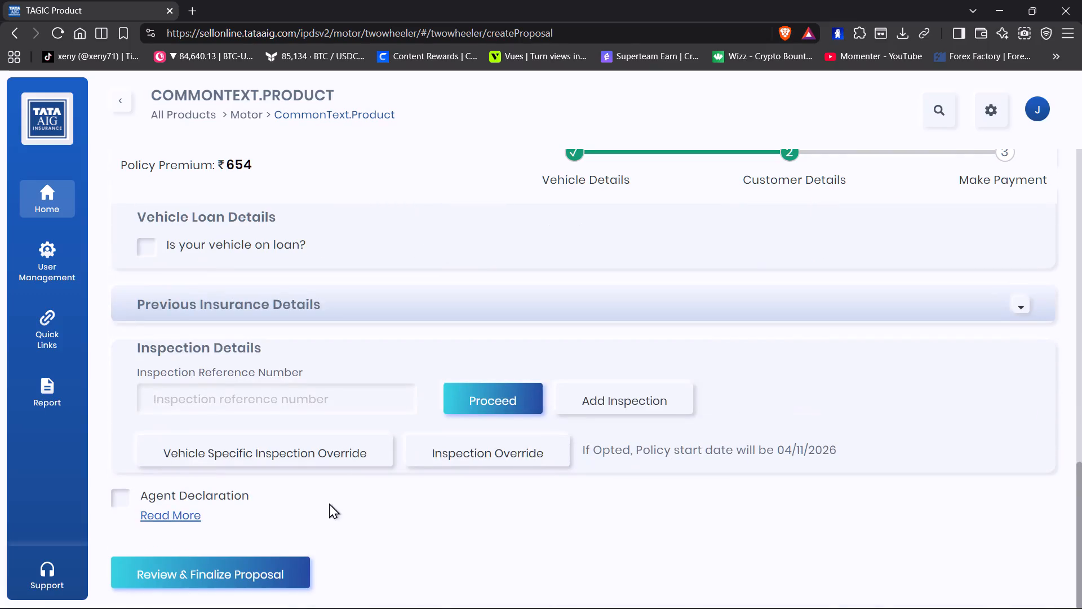
pyautogui.scroll(-3, 356, 529)
pyautogui.click(231, 565)
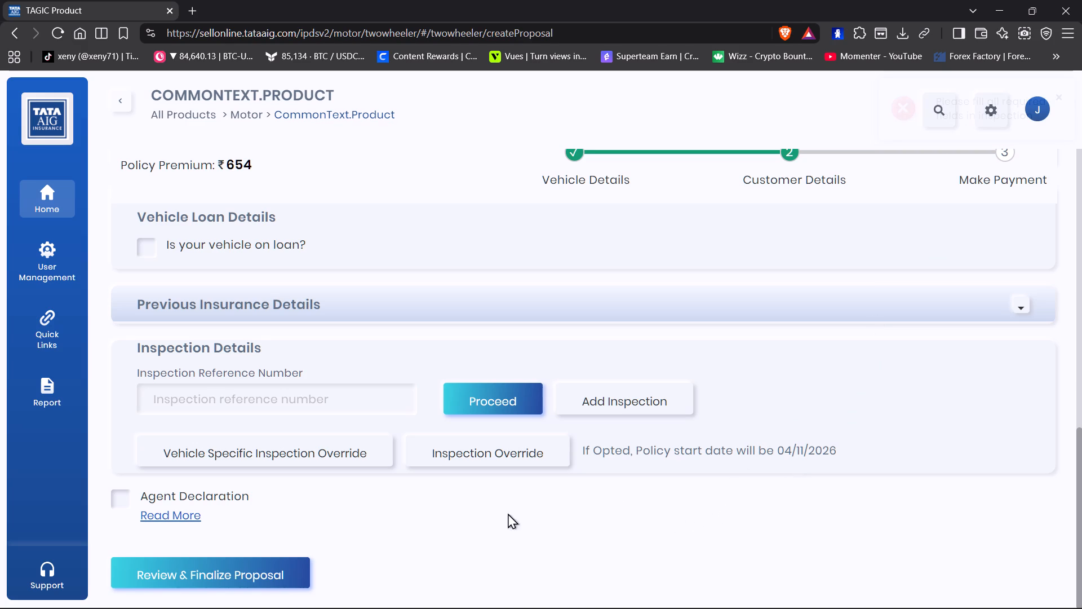
# Set the vehicle's Insured Declared Value to the maximum of ₹46037 and recalculate the premium.
pyautogui.scroll(5, 465, 522)
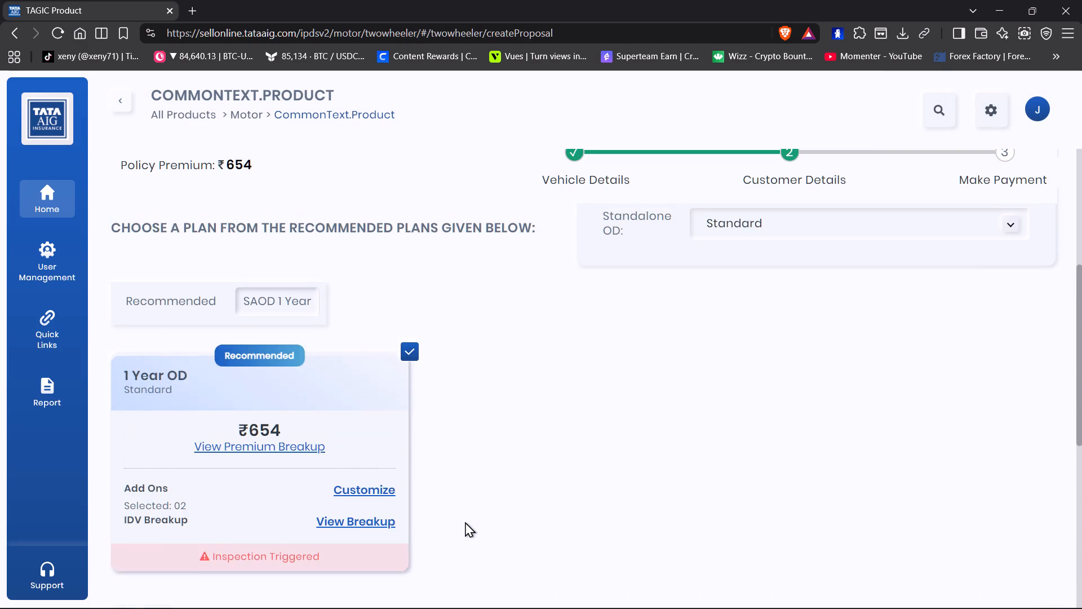
pyautogui.scroll(6, 465, 522)
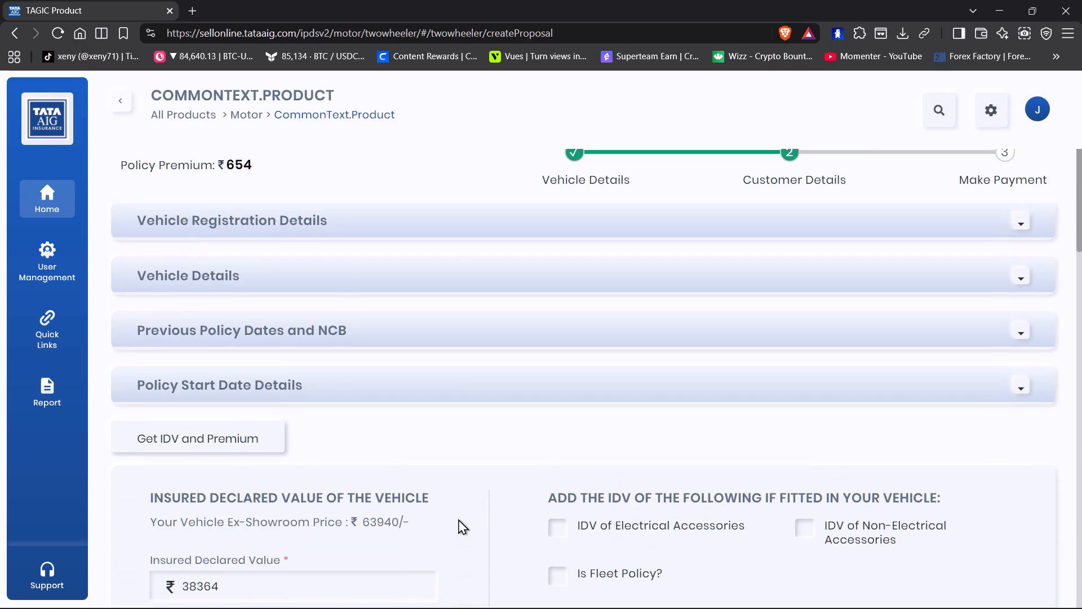
pyautogui.scroll(-2, 406, 507)
pyautogui.click(386, 440)
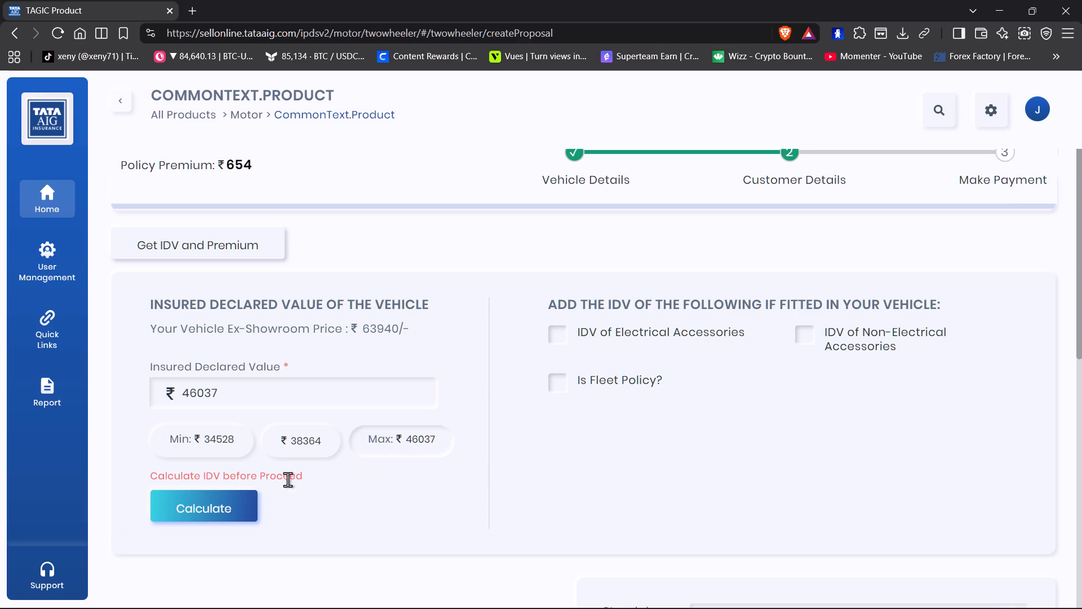
pyautogui.click(200, 501)
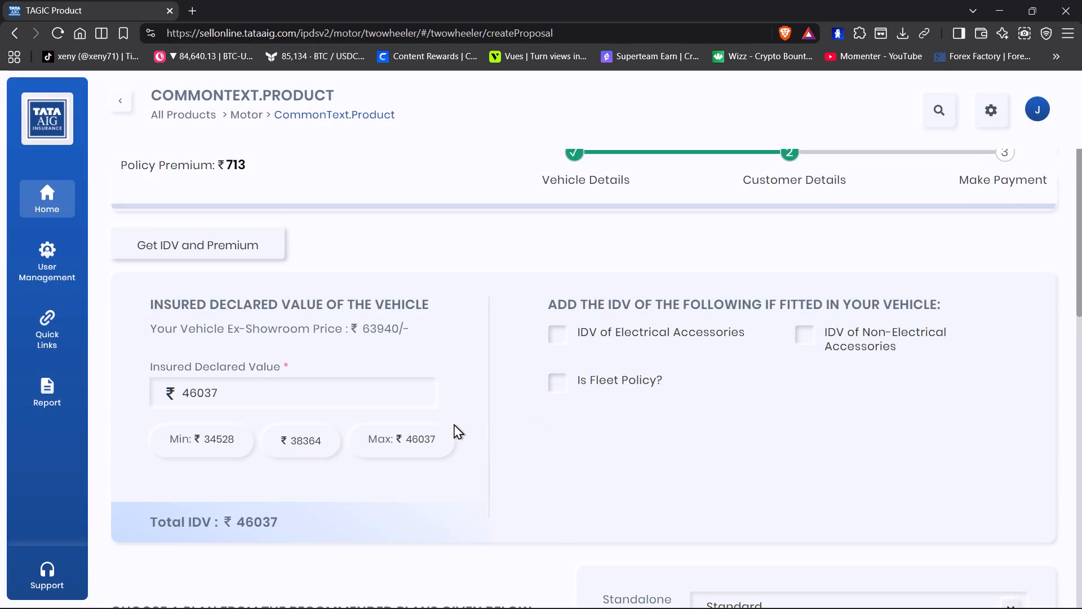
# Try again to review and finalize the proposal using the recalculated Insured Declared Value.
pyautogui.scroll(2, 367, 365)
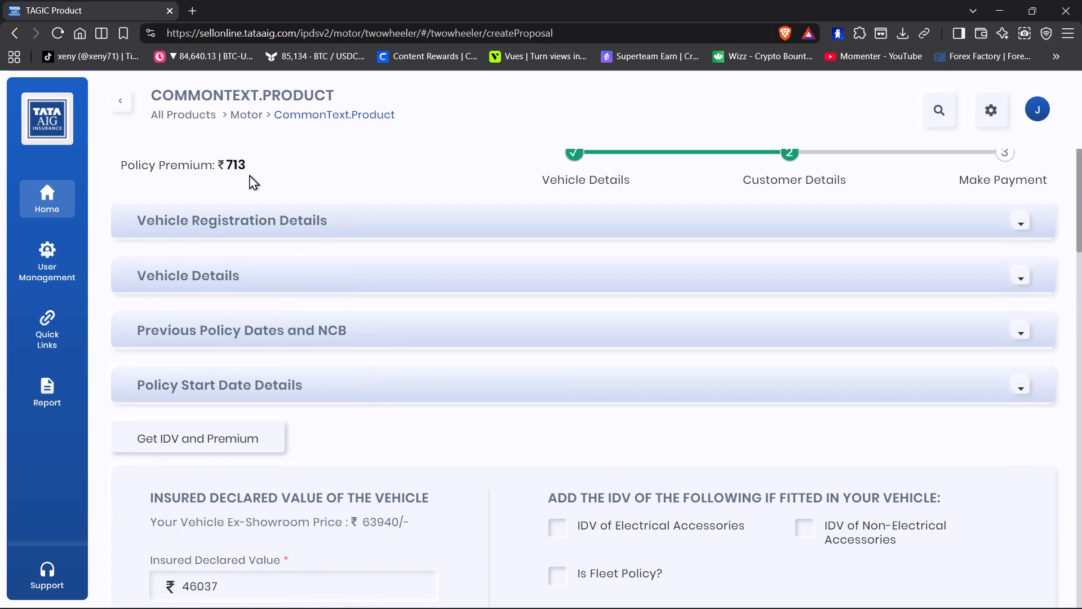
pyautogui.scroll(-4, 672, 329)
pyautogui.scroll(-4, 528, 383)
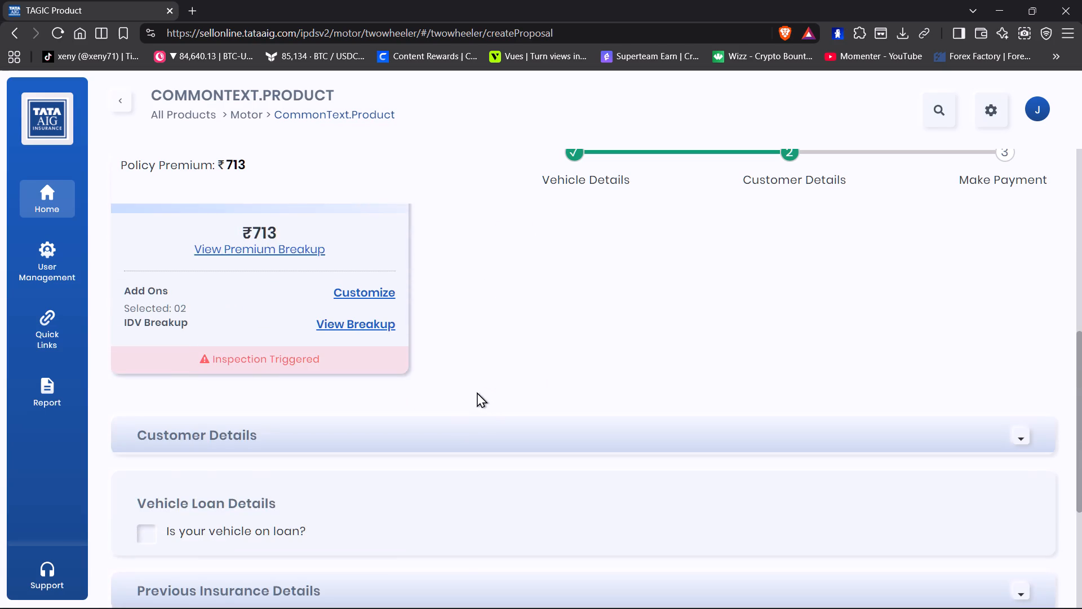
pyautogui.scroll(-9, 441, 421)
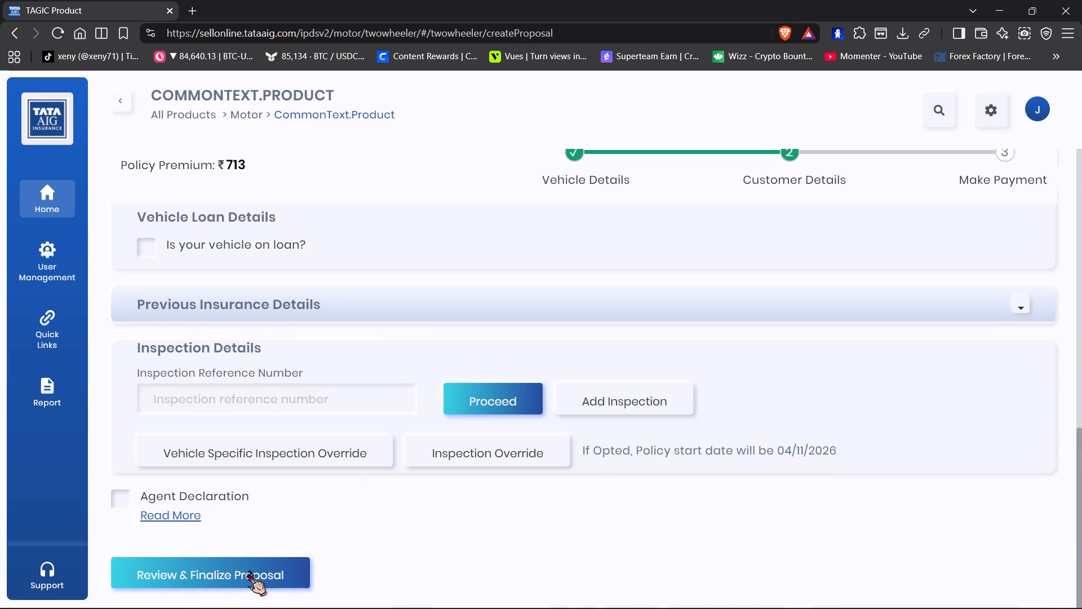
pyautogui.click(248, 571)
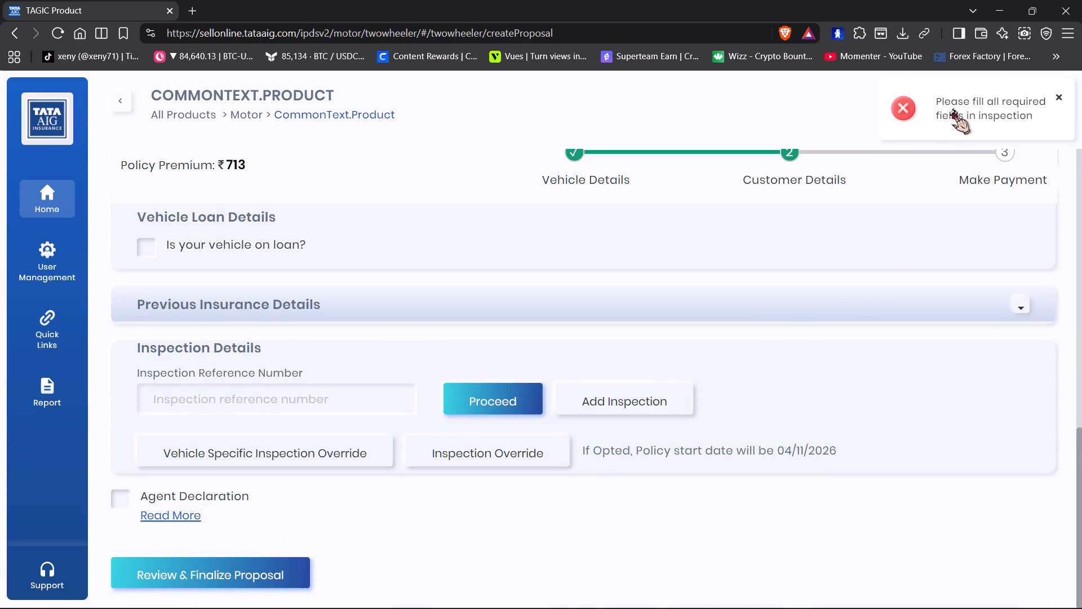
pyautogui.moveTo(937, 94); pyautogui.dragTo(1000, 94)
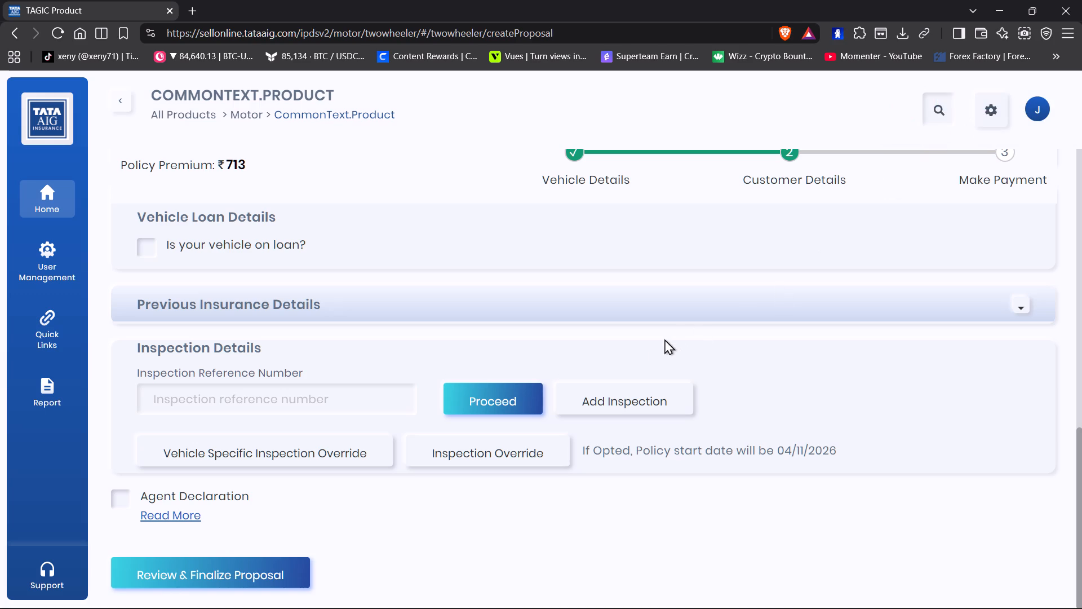
# Look back through the proposal's policy and vehicle sections, including Policy Start Date Details and the Insured Declared Value.
pyautogui.scroll(2, 645, 347)
pyautogui.scroll(2, 343, 398)
pyautogui.scroll(4, 433, 384)
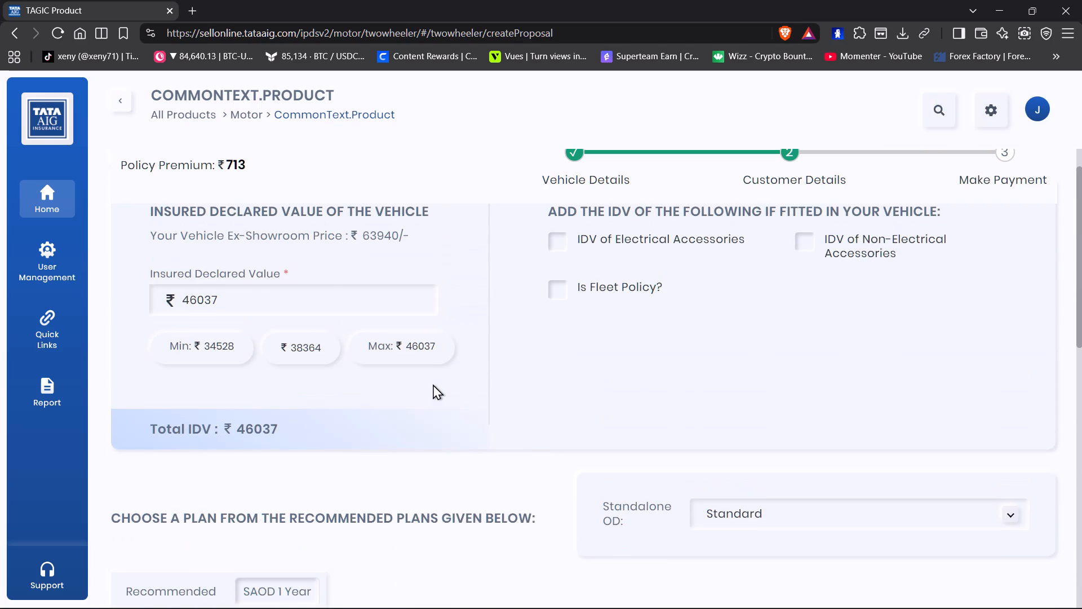
pyautogui.scroll(5, 433, 384)
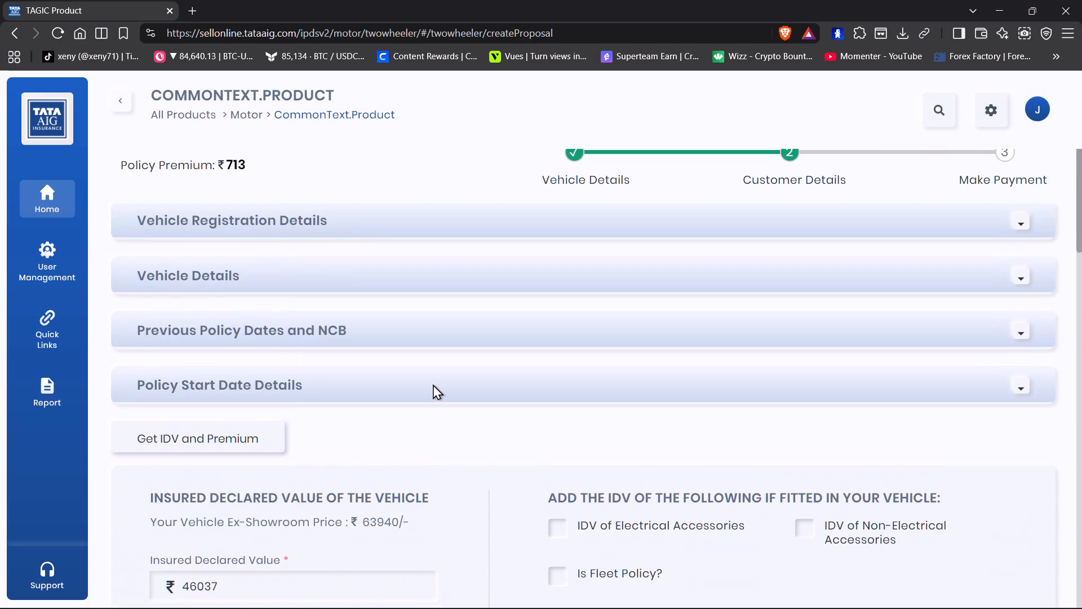
pyautogui.click(1009, 385)
pyautogui.click(1009, 385)
pyautogui.scroll(-2, 666, 352)
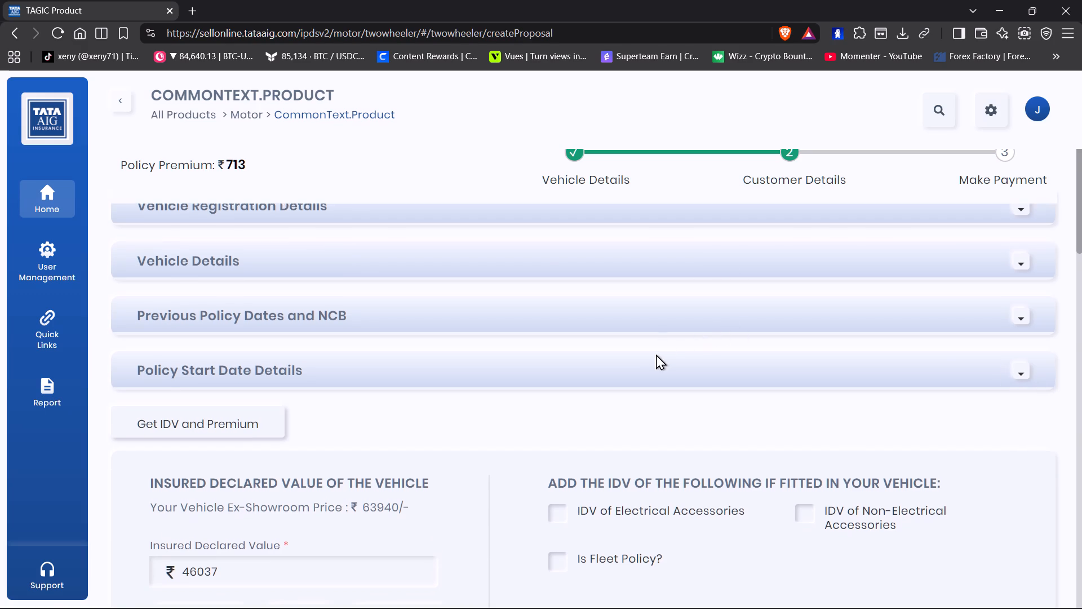
pyautogui.scroll(-1, 656, 354)
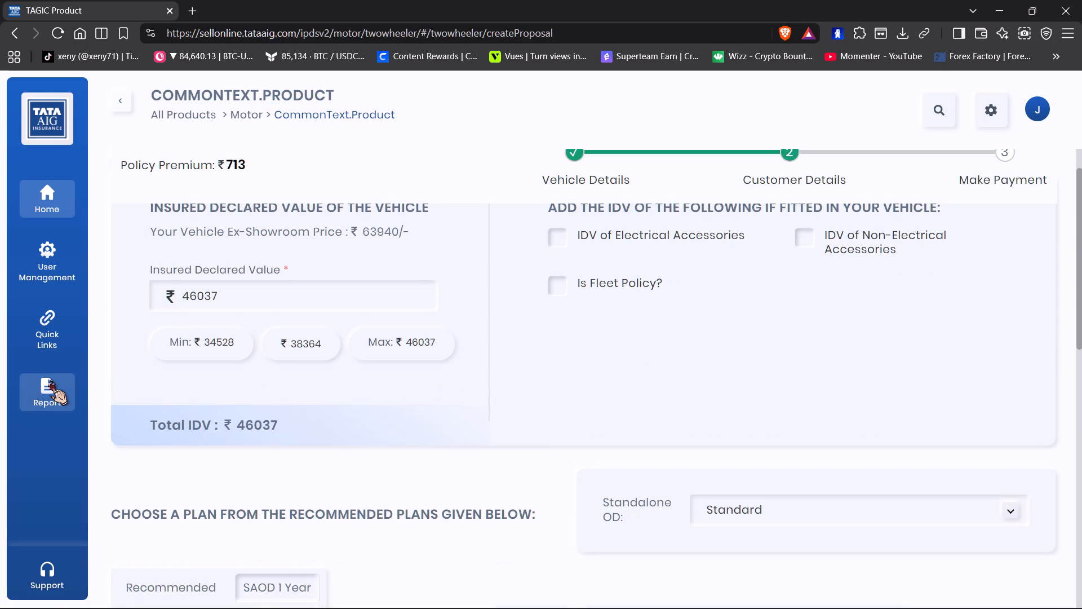
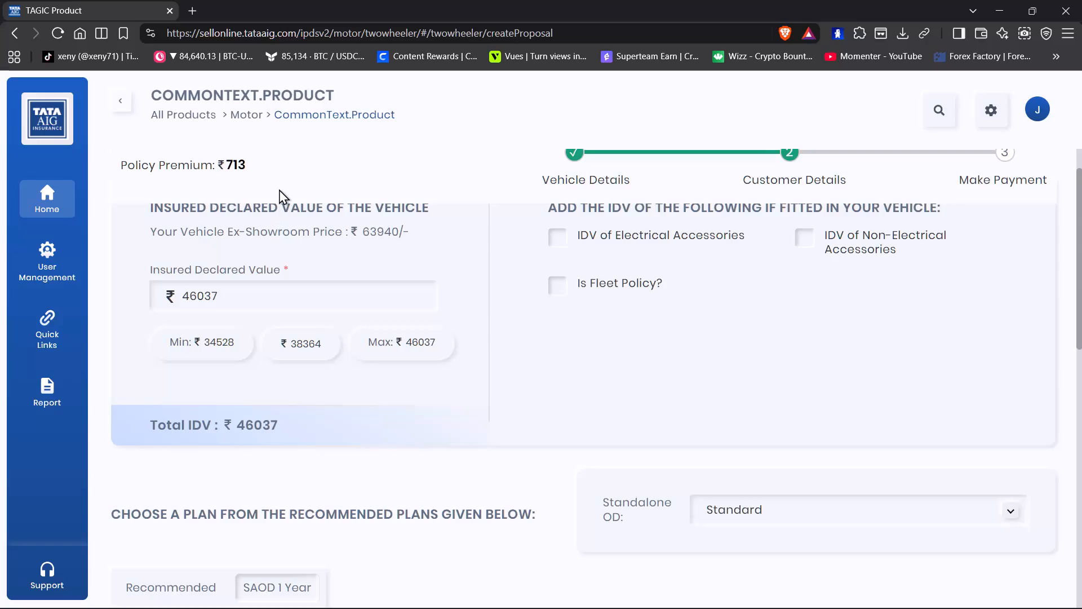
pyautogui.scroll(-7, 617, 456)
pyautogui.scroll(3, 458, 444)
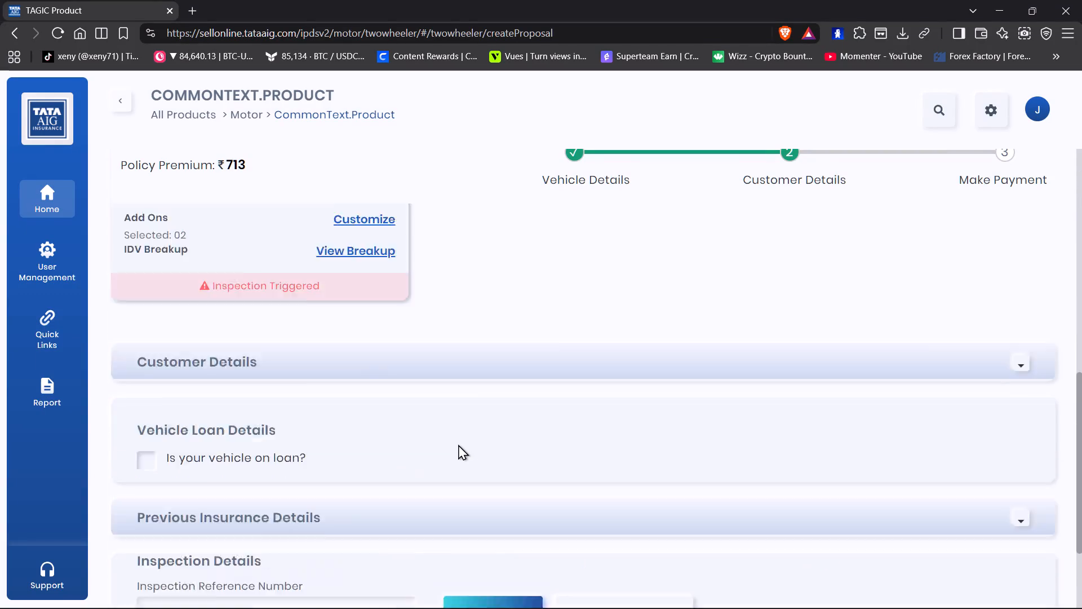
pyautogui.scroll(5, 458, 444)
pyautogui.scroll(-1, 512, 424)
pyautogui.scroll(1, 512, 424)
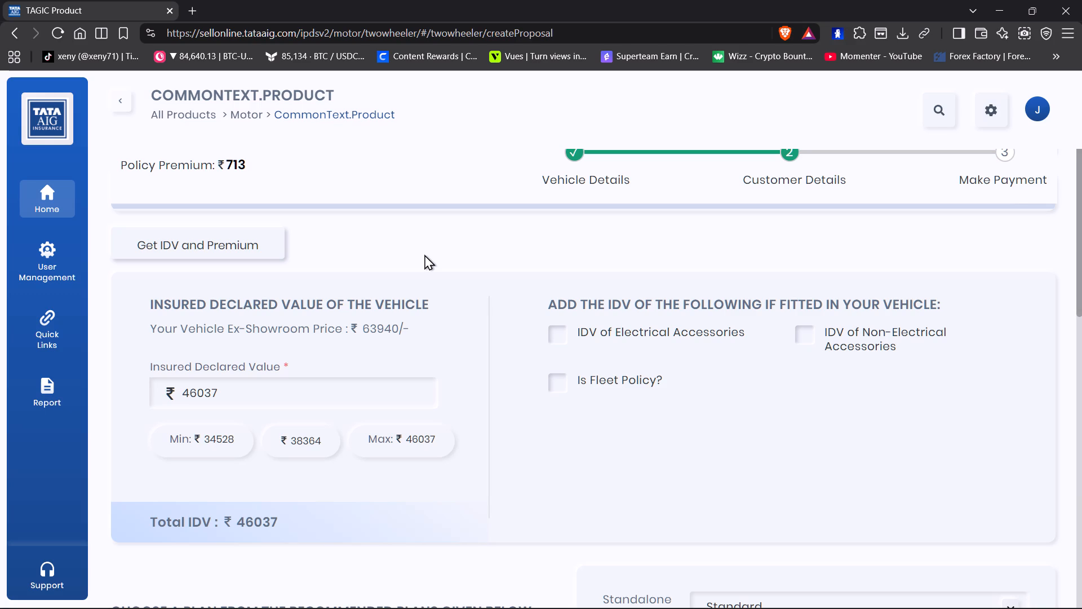
# Close the browser window containing the two-wheeler insurance proposal.
pyautogui.click(1063, 15)
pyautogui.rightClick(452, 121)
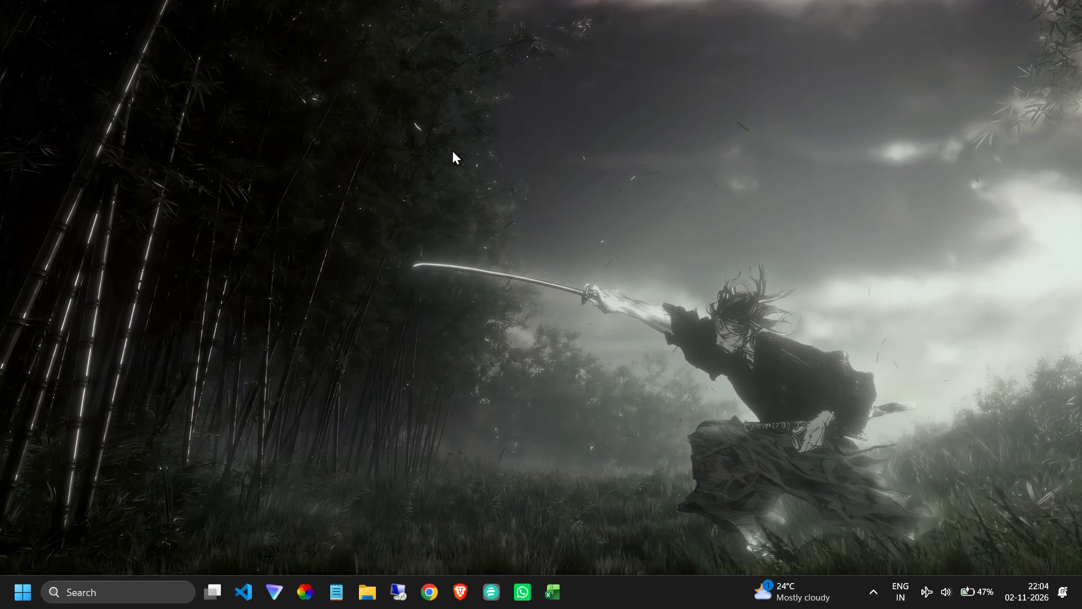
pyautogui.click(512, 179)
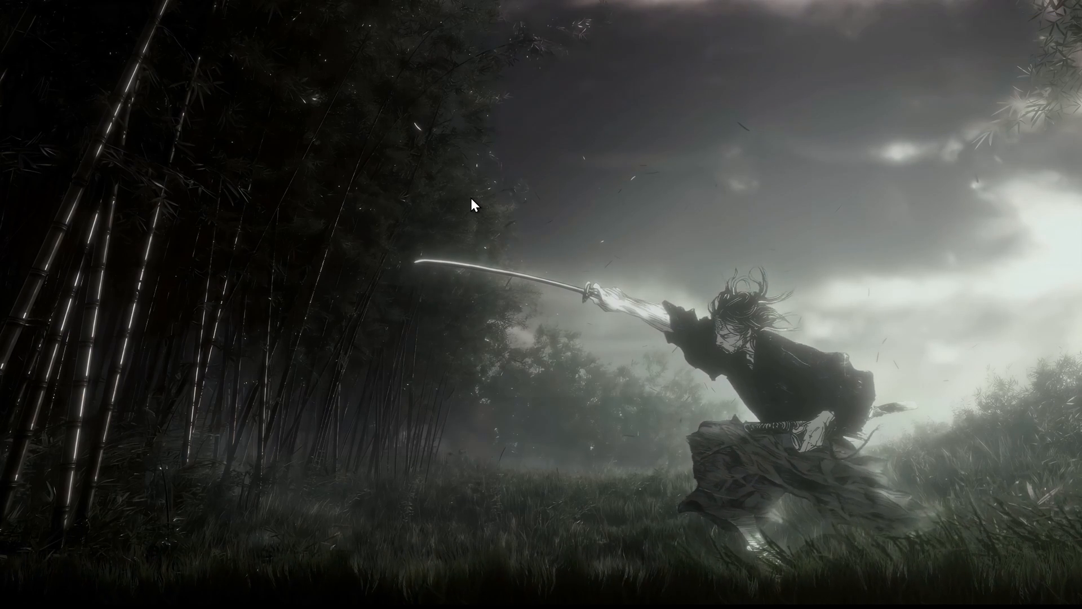
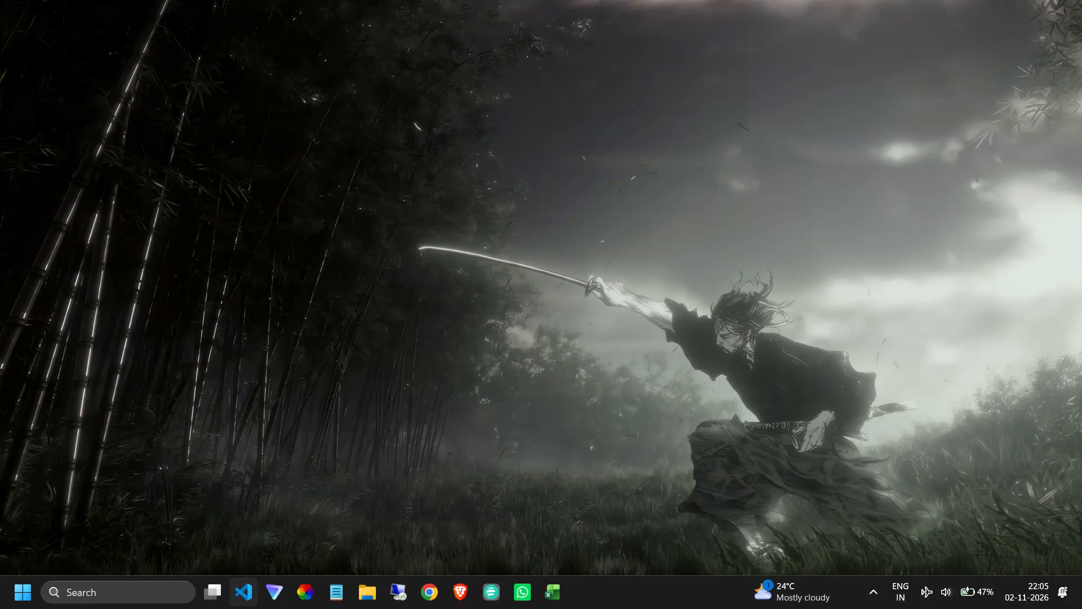
# Shut down the computer from the Windows desktop.
pyautogui.click(25, 595)
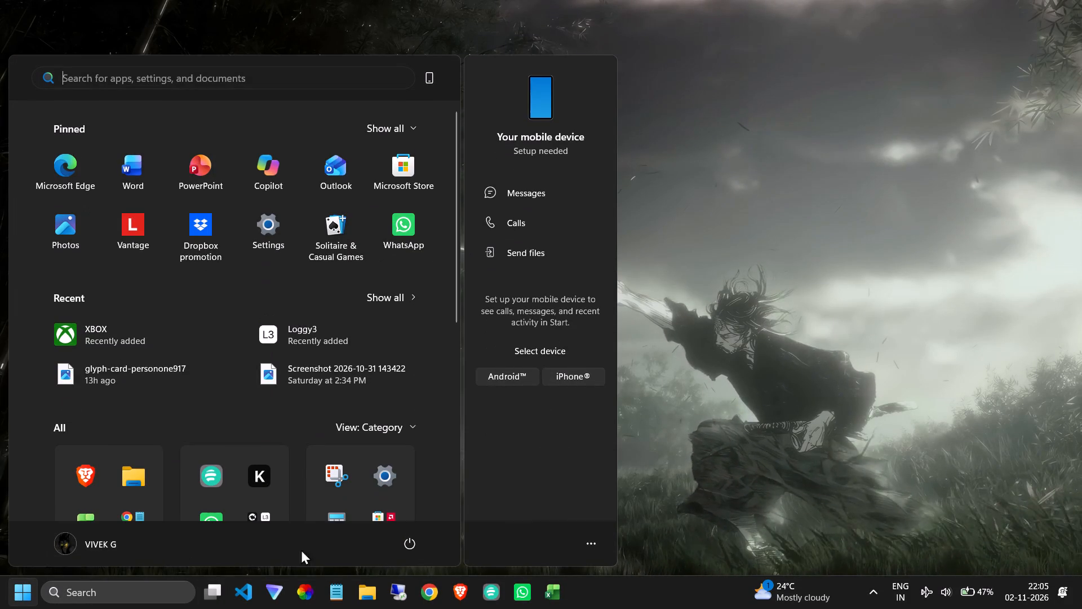
pyautogui.click(409, 548)
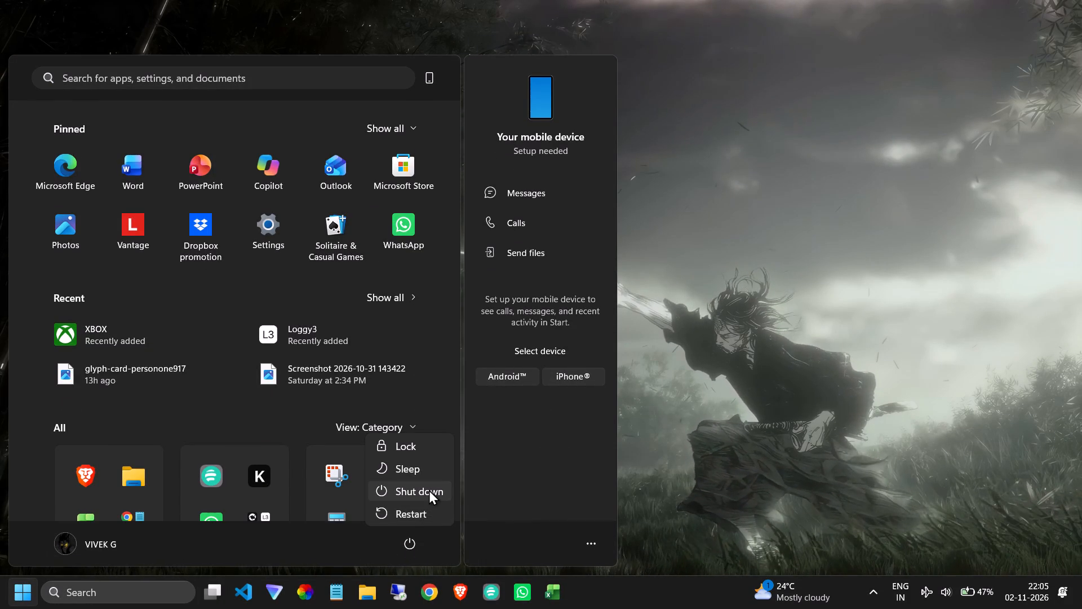
pyautogui.click(429, 489)
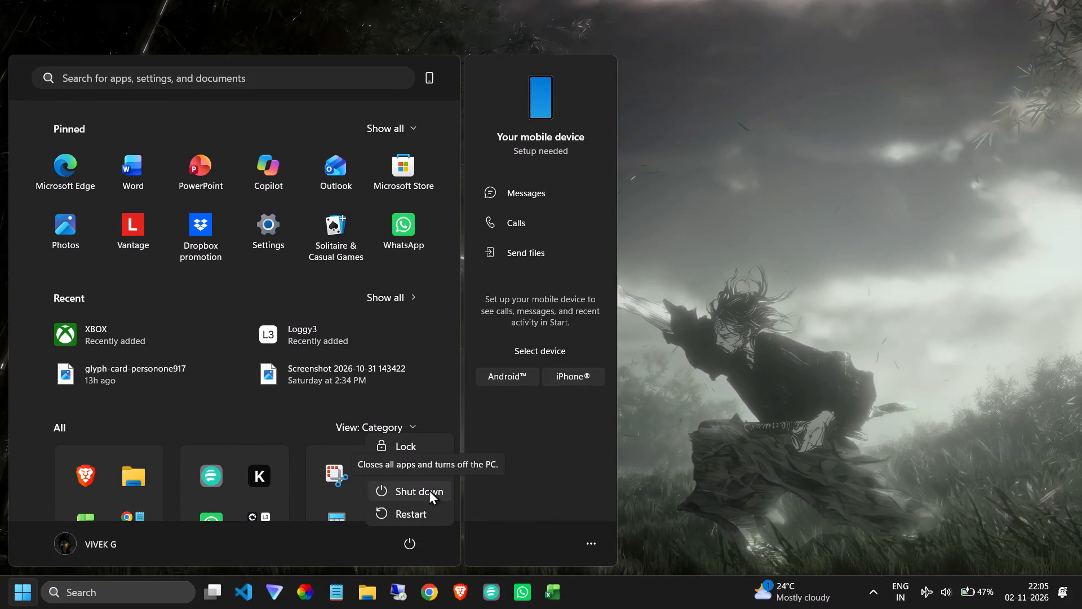